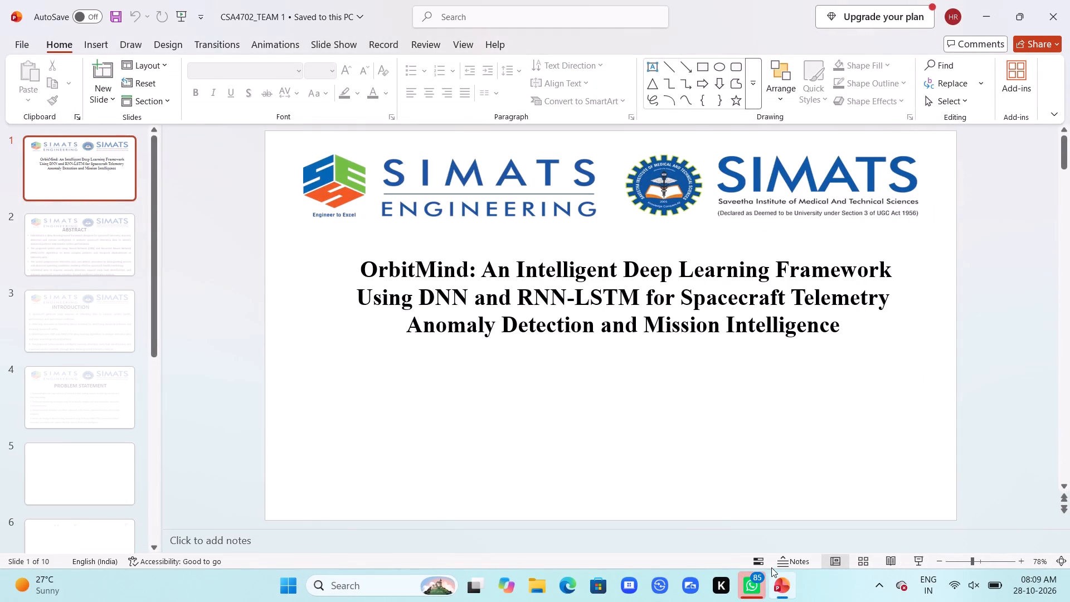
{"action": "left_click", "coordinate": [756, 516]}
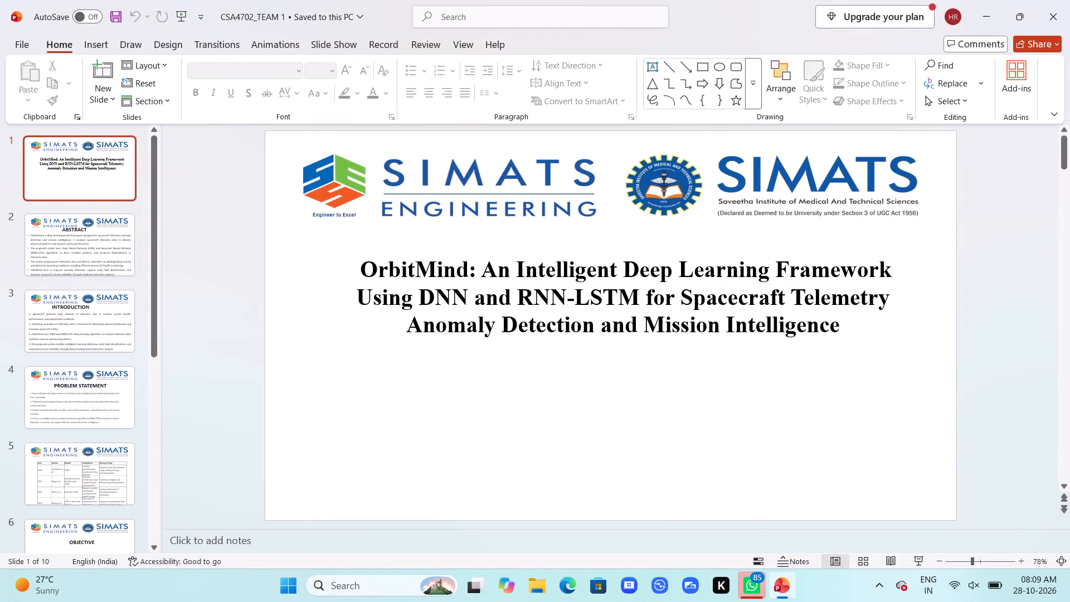
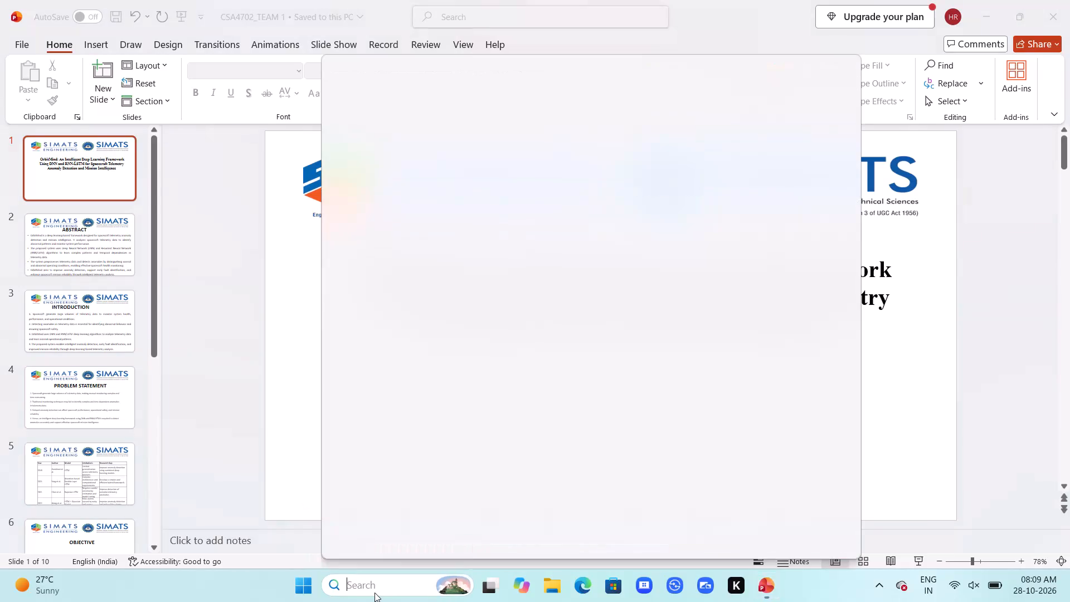
Open the WhatsApp application while leaving the OrbitMind presentation open.
{"action": "left_click", "coordinate": [394, 393]}
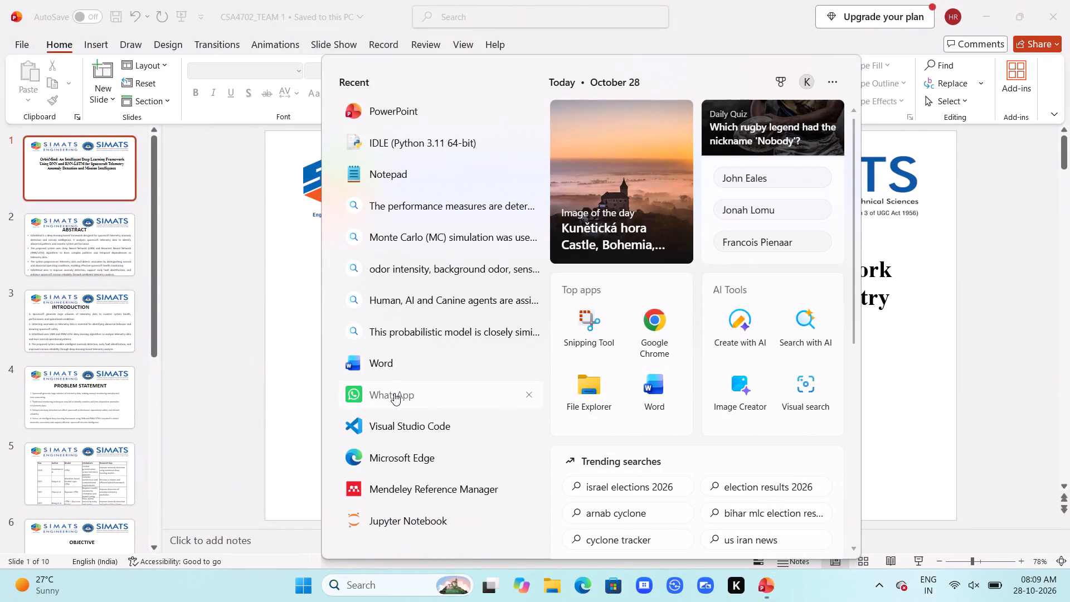
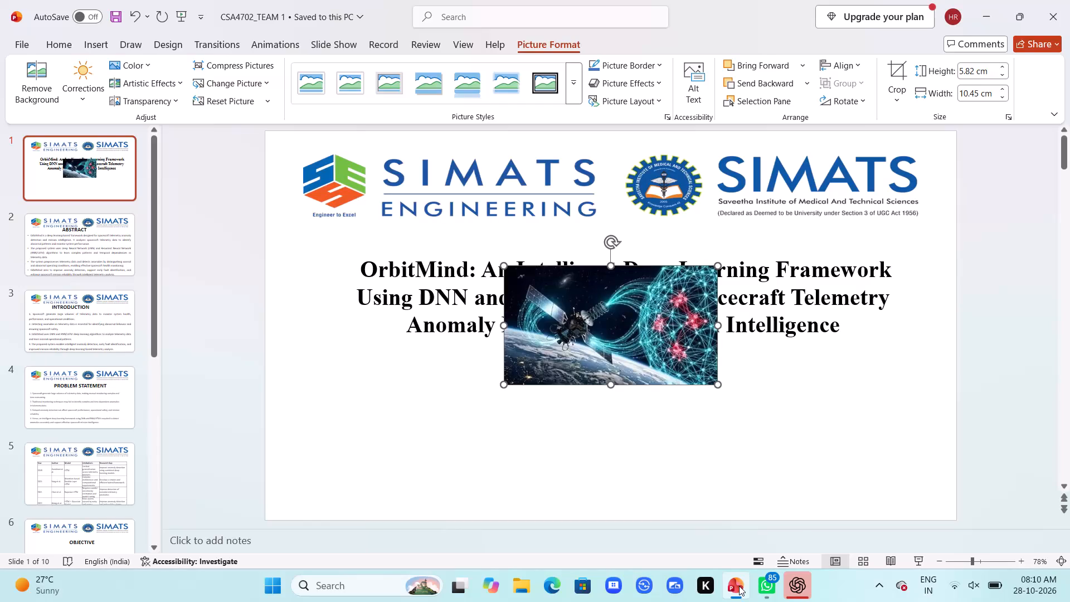
Move the satellite and neural network picture on slide 1 below the OrbitMind title so it no longer covers the text.
{"action": "left_click_drag", "start_coordinate": [629, 331], "coordinate": [609, 361]}
{"action": "left_click_drag", "start_coordinate": [609, 361], "coordinate": [582, 420]}
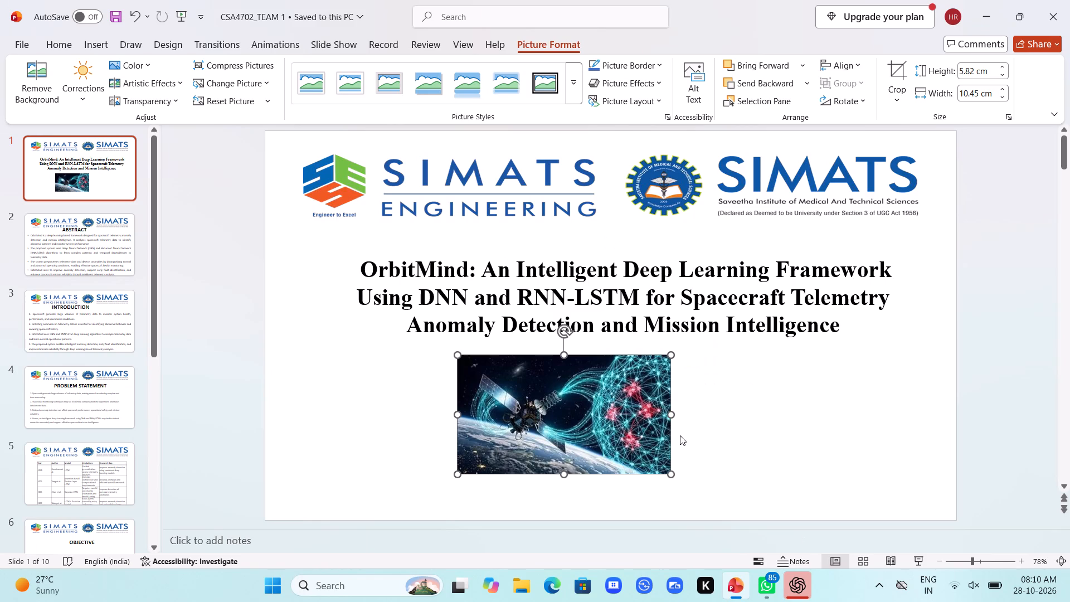
Enlarge the spacecraft picture on the title slide to about 19 cm wide and 7.4 cm high, positioned just below the title.
{"action": "left_click_drag", "start_coordinate": [670, 414], "coordinate": [782, 418]}
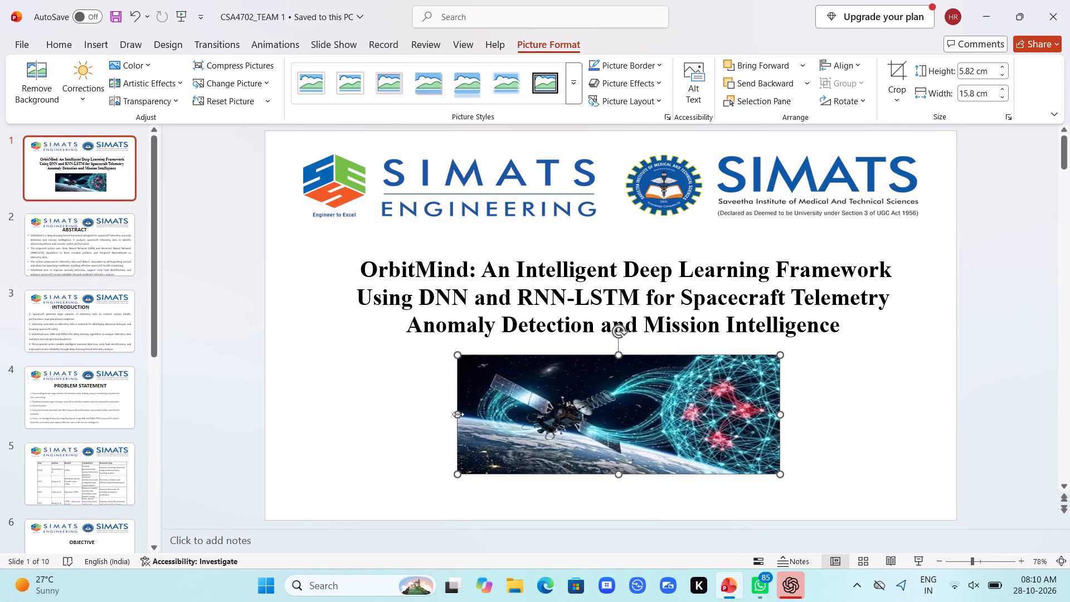
{"action": "left_click_drag", "start_coordinate": [458, 414], "coordinate": [392, 410]}
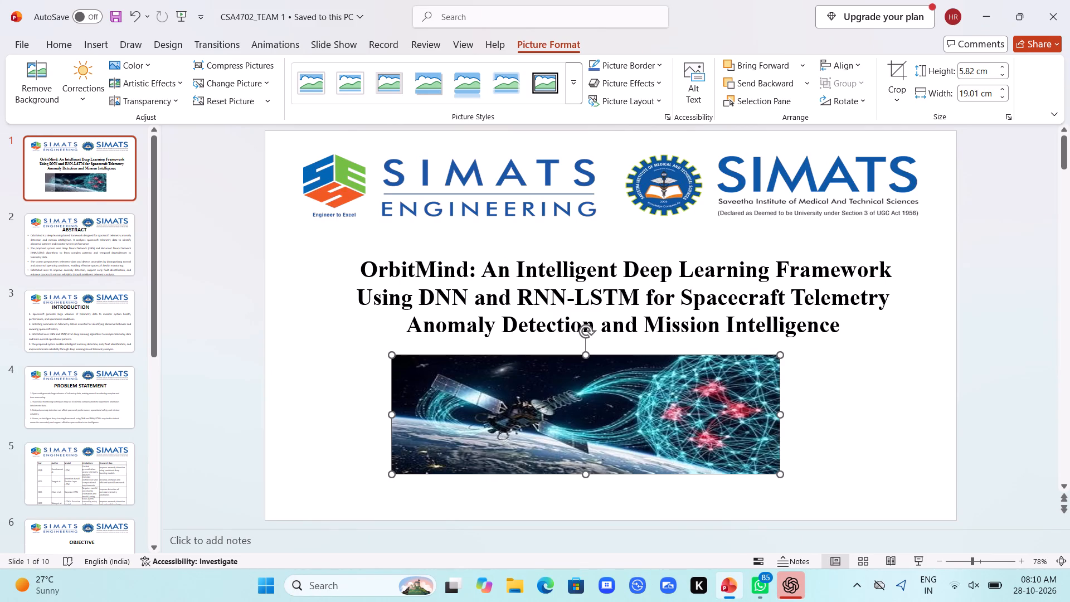
{"action": "left_click_drag", "start_coordinate": [587, 475], "coordinate": [591, 506]}
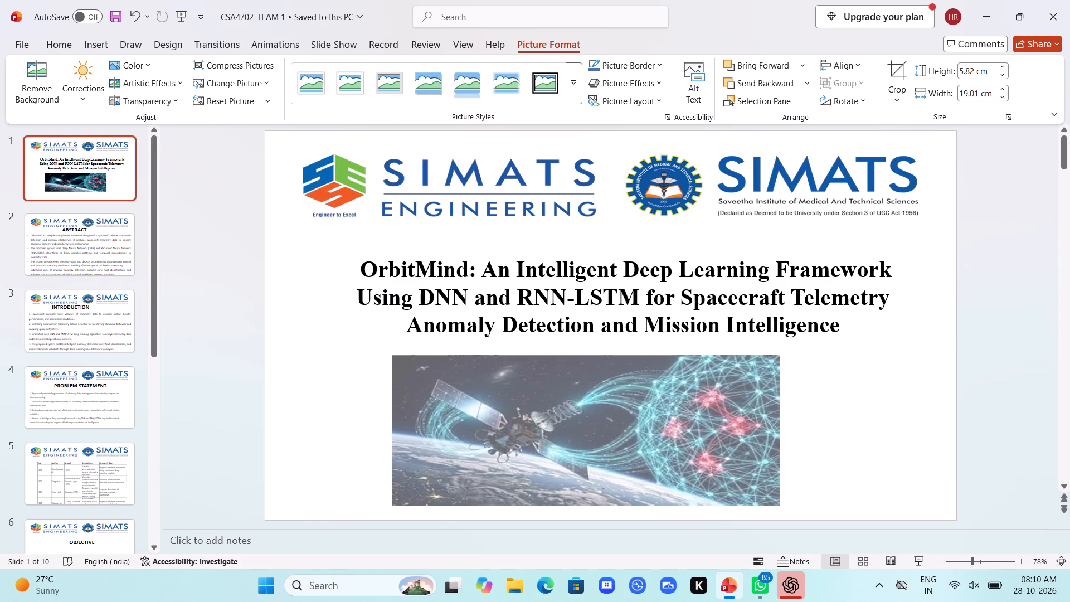
{"action": "left_click_drag", "start_coordinate": [573, 412], "coordinate": [590, 397]}
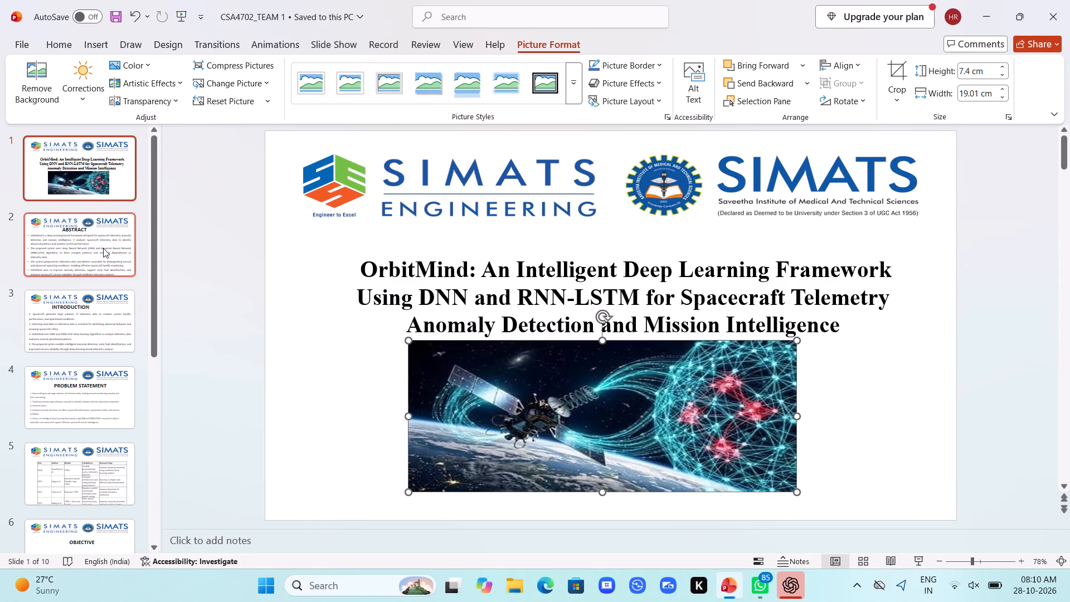
Delete the SIMATS logo banner from the Abstract slide.
{"action": "left_click", "coordinate": [103, 248]}
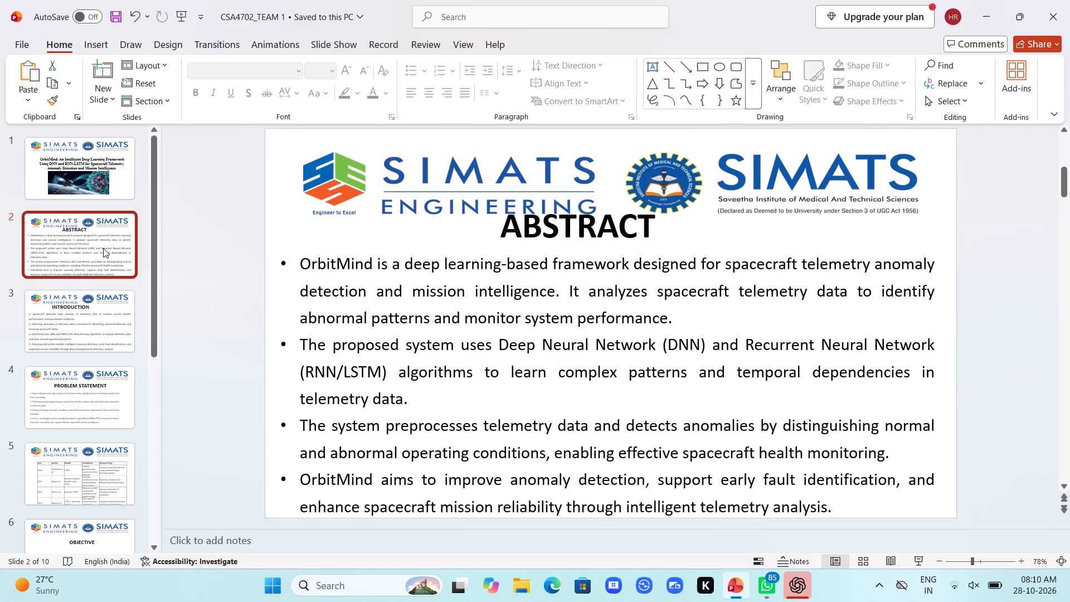
{"action": "left_click", "coordinate": [458, 196]}
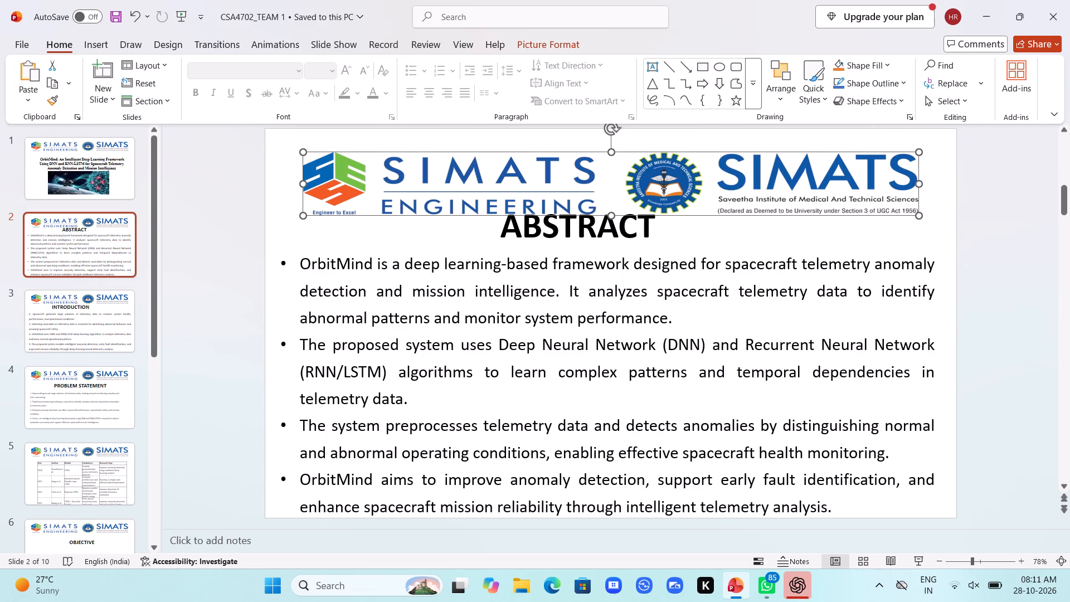
{"action": "key", "text": "BackSpace"}
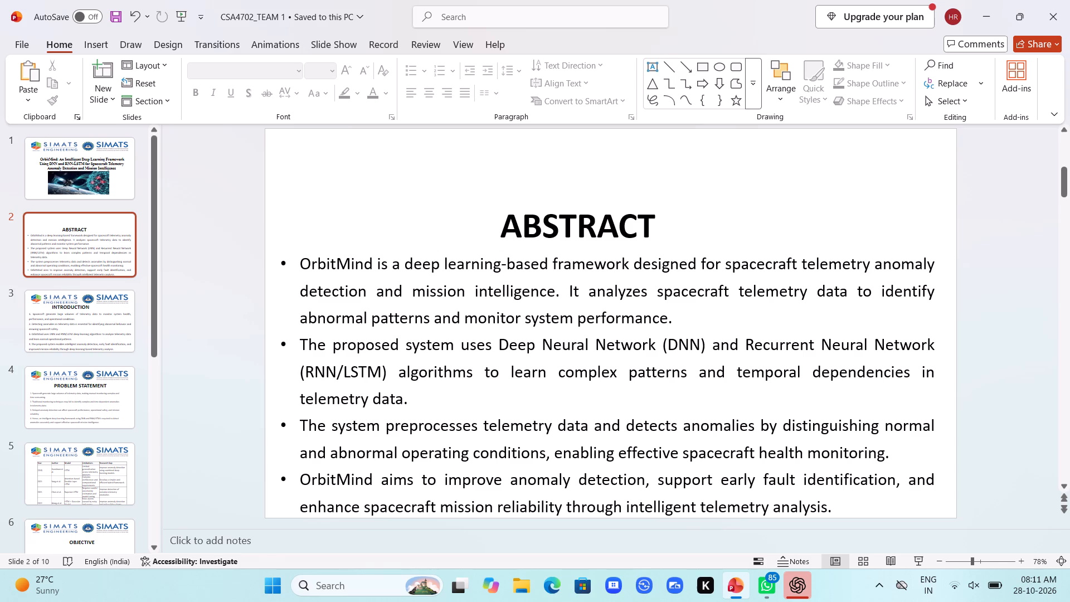
Move the ABSTRACT heading text box up into the empty space at the top of slide 2.
{"action": "left_click_drag", "start_coordinate": [516, 226], "coordinate": [628, 229]}
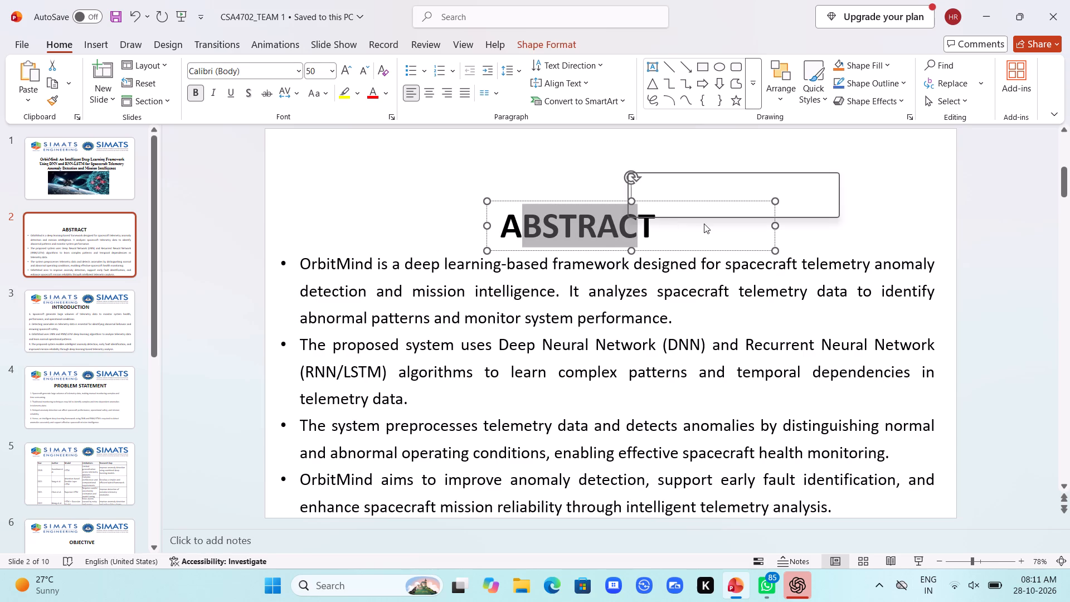
{"action": "left_click", "coordinate": [704, 224]}
{"action": "left_click", "coordinate": [558, 221]}
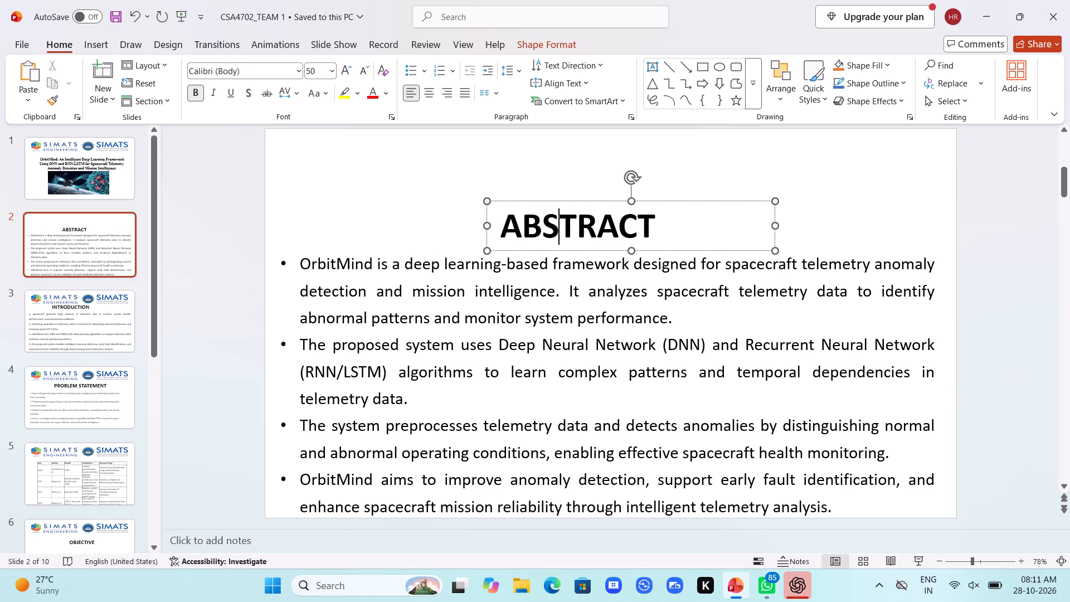
{"action": "left_click_drag", "start_coordinate": [573, 200], "coordinate": [581, 149]}
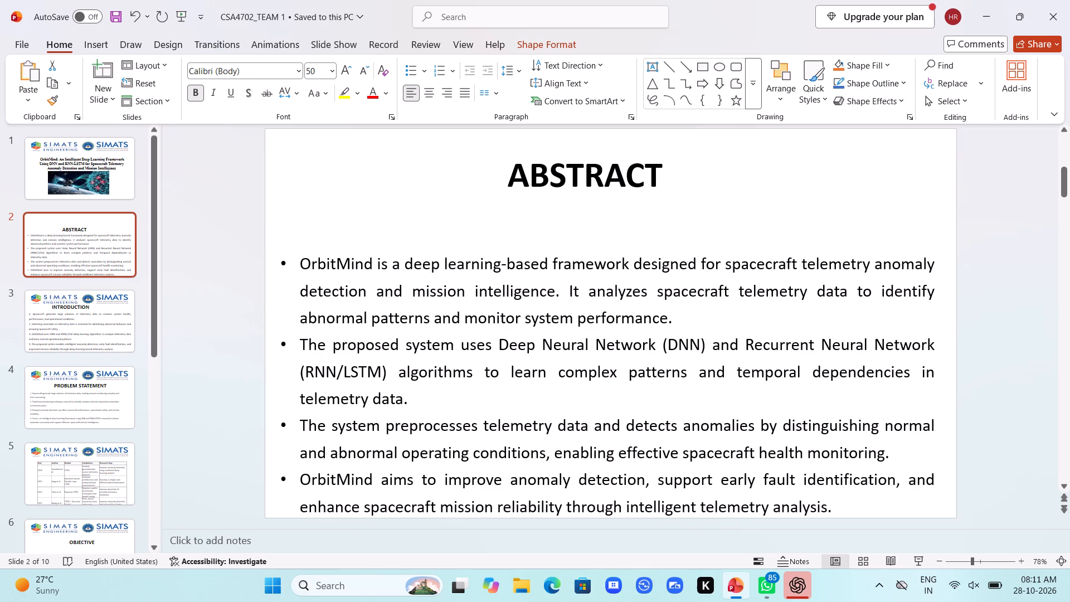
{"action": "left_click_drag", "start_coordinate": [581, 149], "coordinate": [587, 145]}
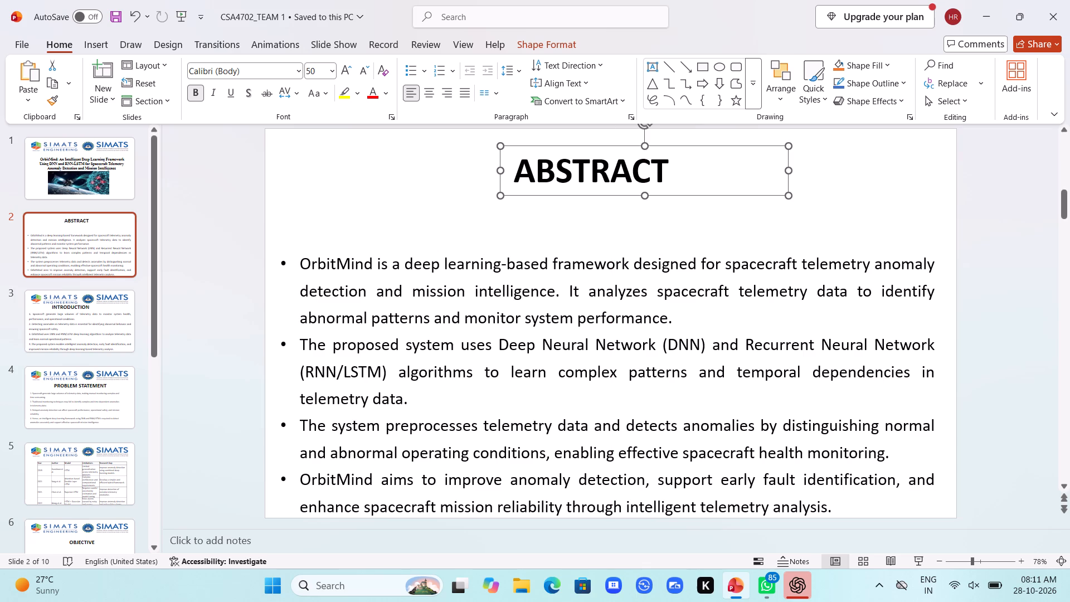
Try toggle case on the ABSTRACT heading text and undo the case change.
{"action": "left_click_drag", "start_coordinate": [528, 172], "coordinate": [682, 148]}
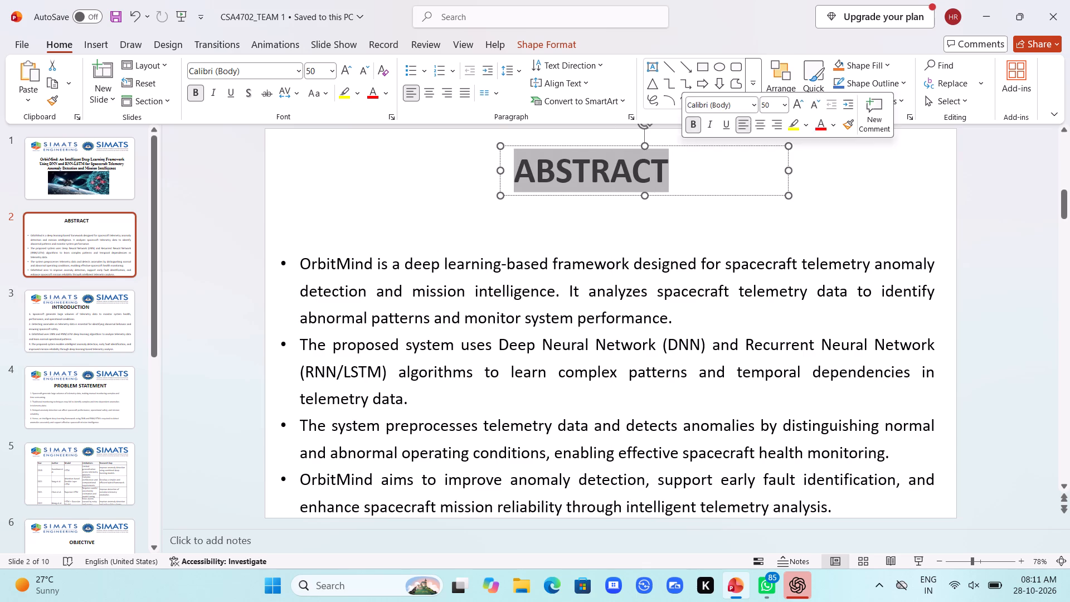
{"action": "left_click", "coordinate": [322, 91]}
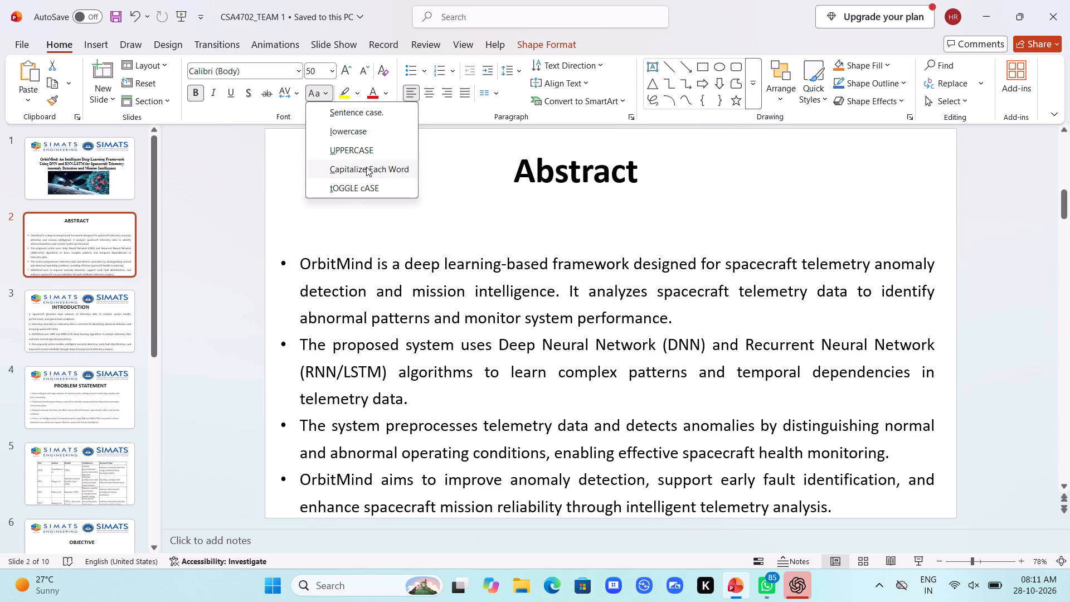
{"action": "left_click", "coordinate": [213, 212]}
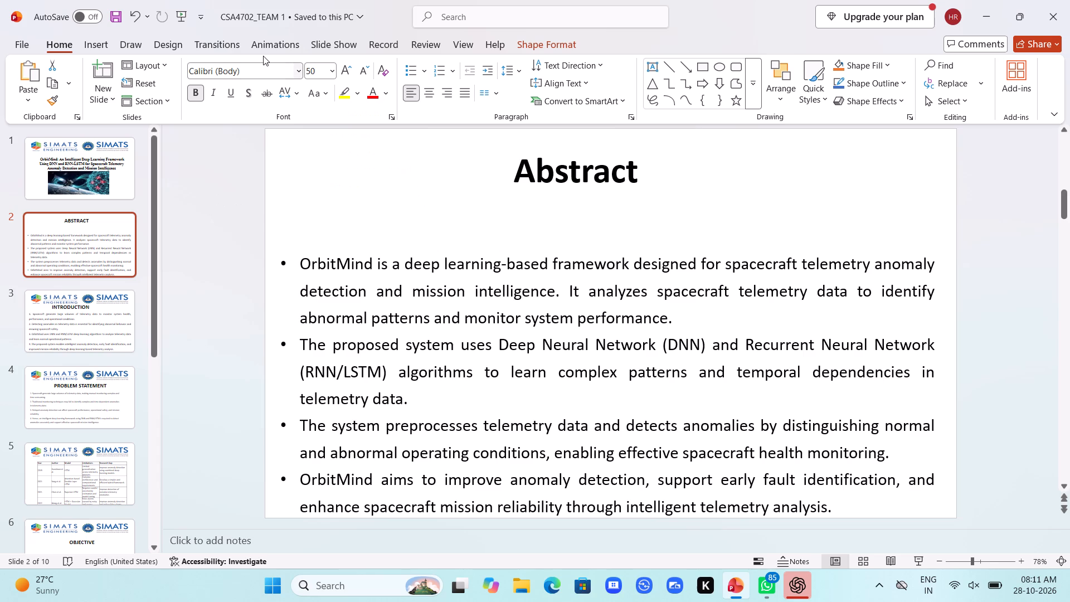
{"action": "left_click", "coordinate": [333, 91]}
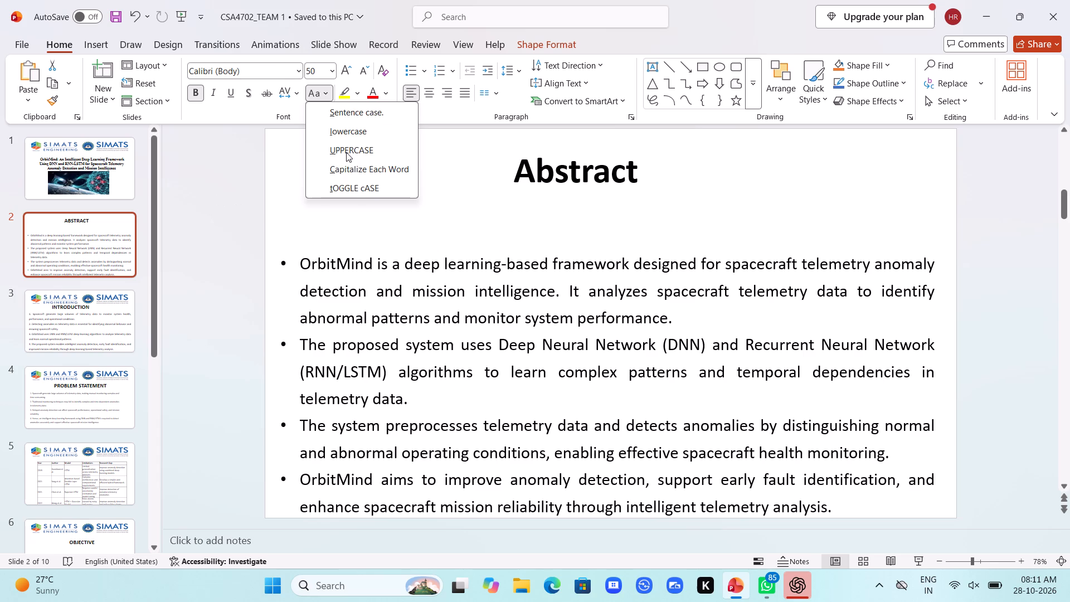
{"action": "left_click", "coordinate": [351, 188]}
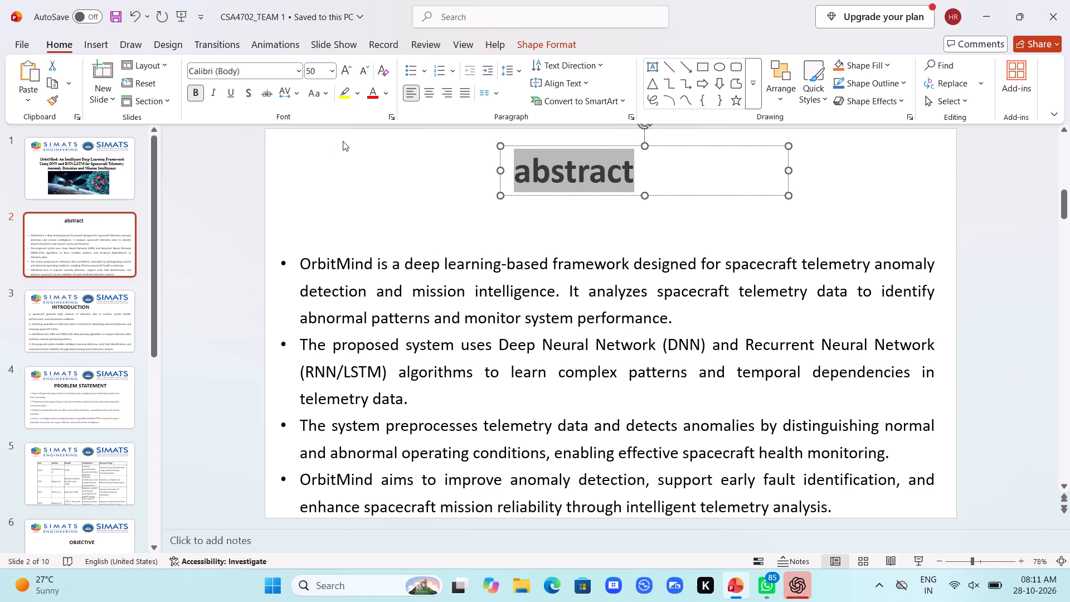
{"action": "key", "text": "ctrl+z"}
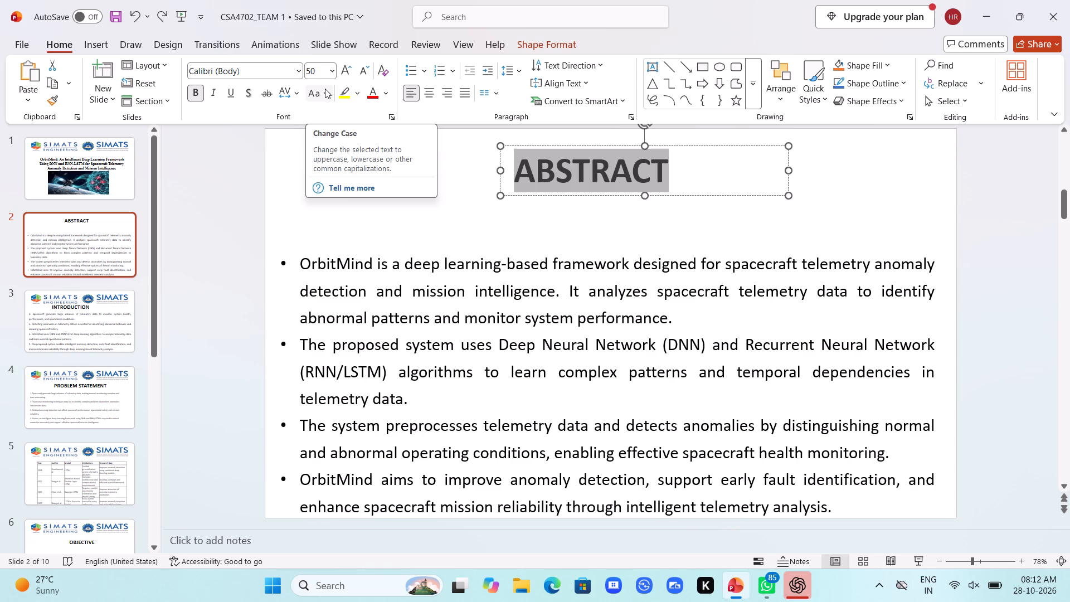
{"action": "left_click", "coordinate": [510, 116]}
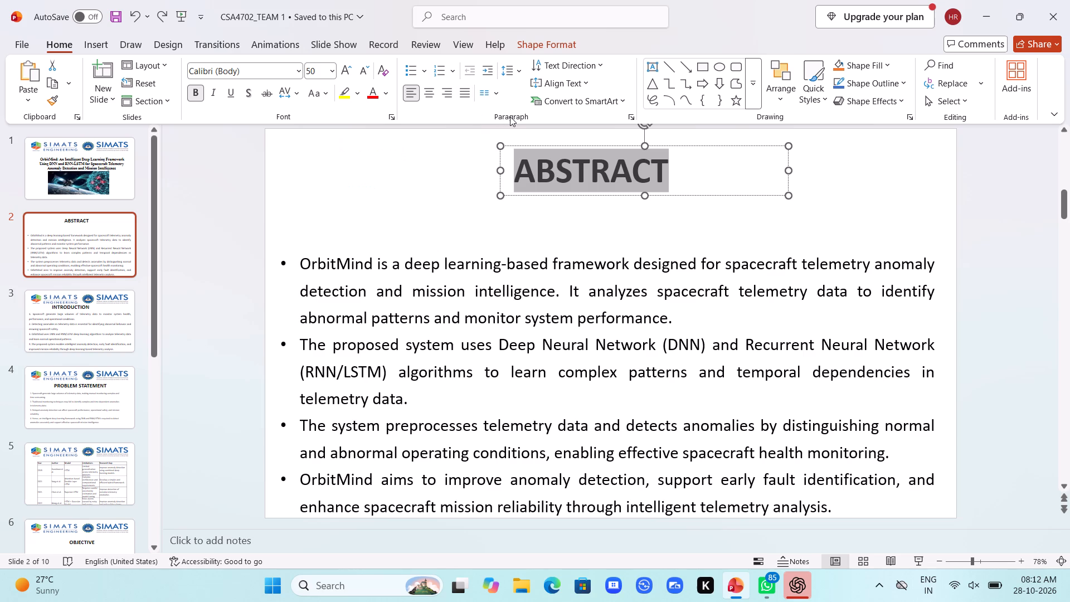
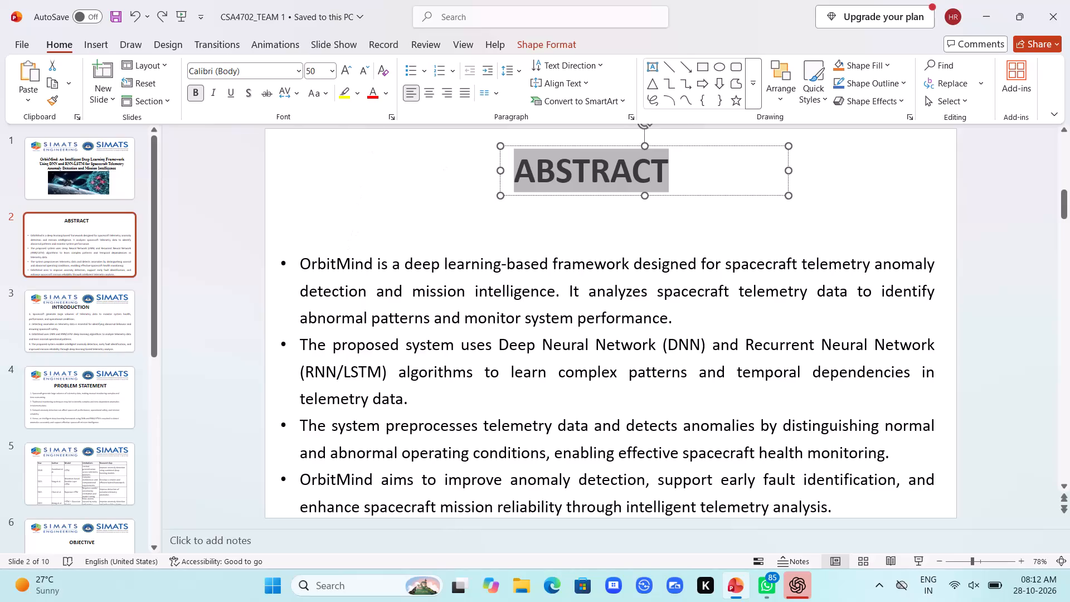
Change the font of all the bulleted body text on the Abstract slide to Cambria.
{"action": "left_click_drag", "start_coordinate": [305, 265], "coordinate": [871, 493]}
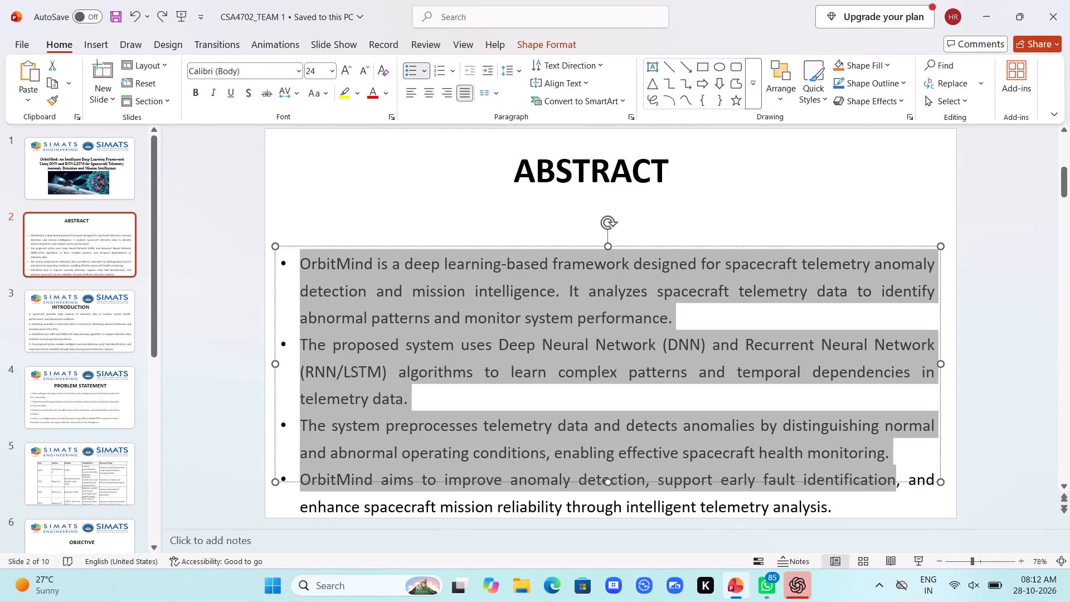
{"action": "left_click_drag", "start_coordinate": [871, 493], "coordinate": [921, 518]}
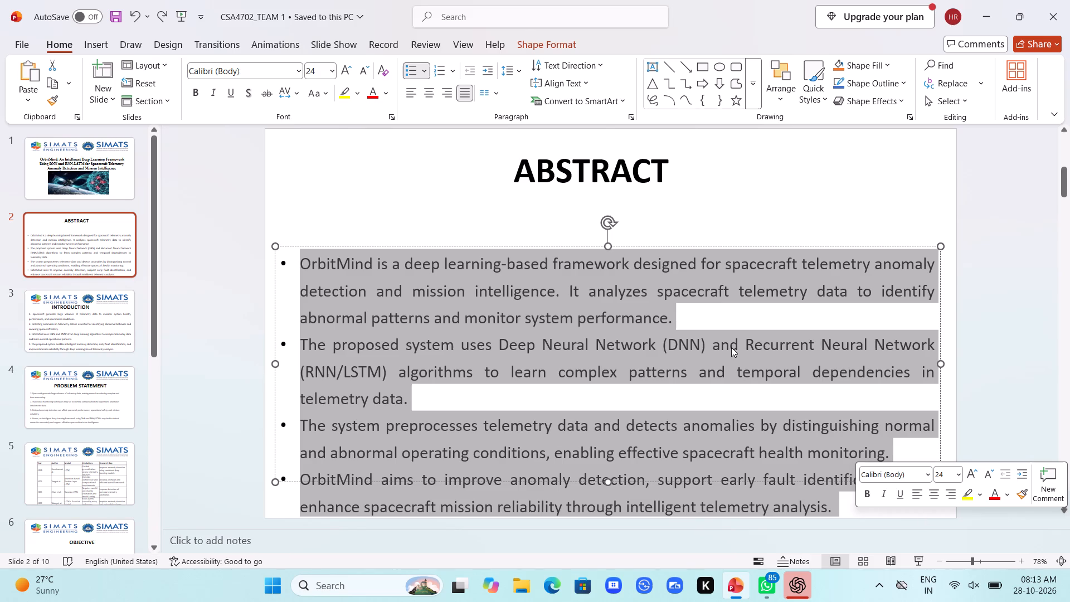
{"action": "left_click", "coordinate": [261, 68]}
{"action": "left_click", "coordinate": [244, 72]}
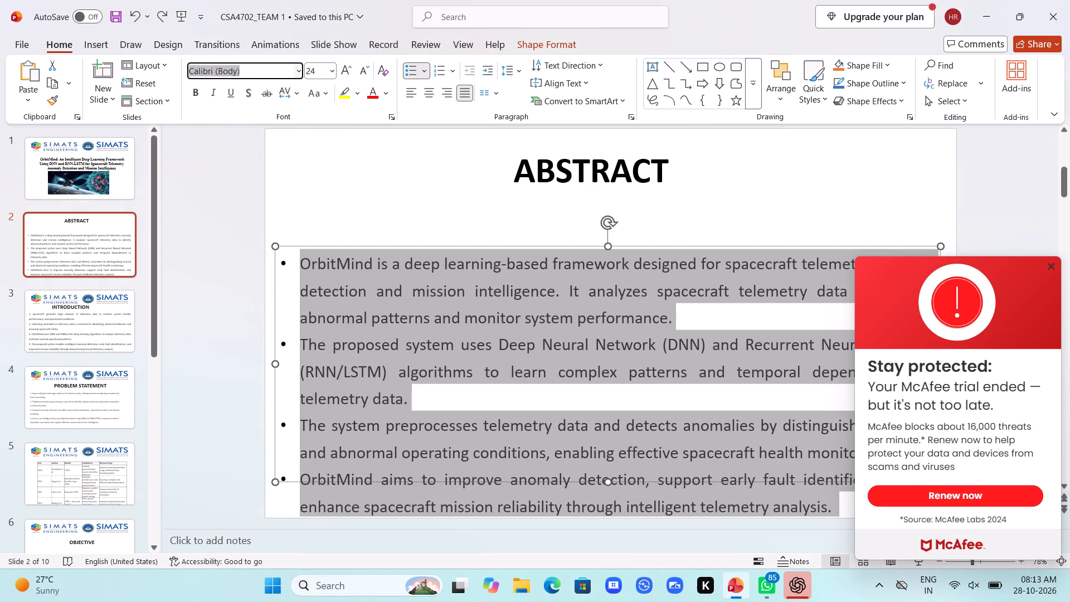
{"action": "key", "text": "BackSpace"}
{"action": "type", "text": "cam"}
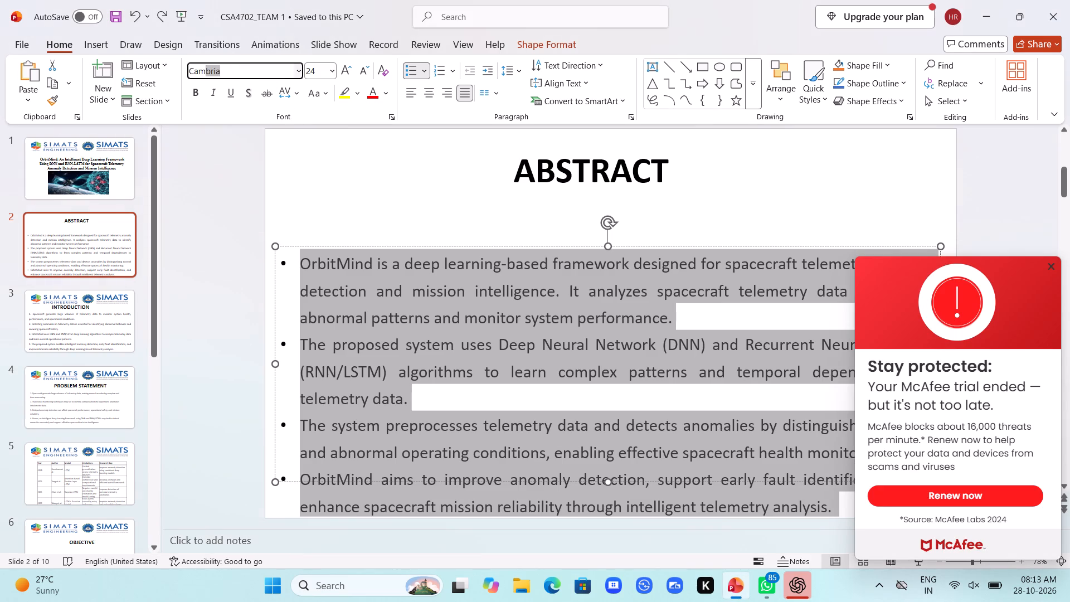
{"action": "key", "text": "Return"}
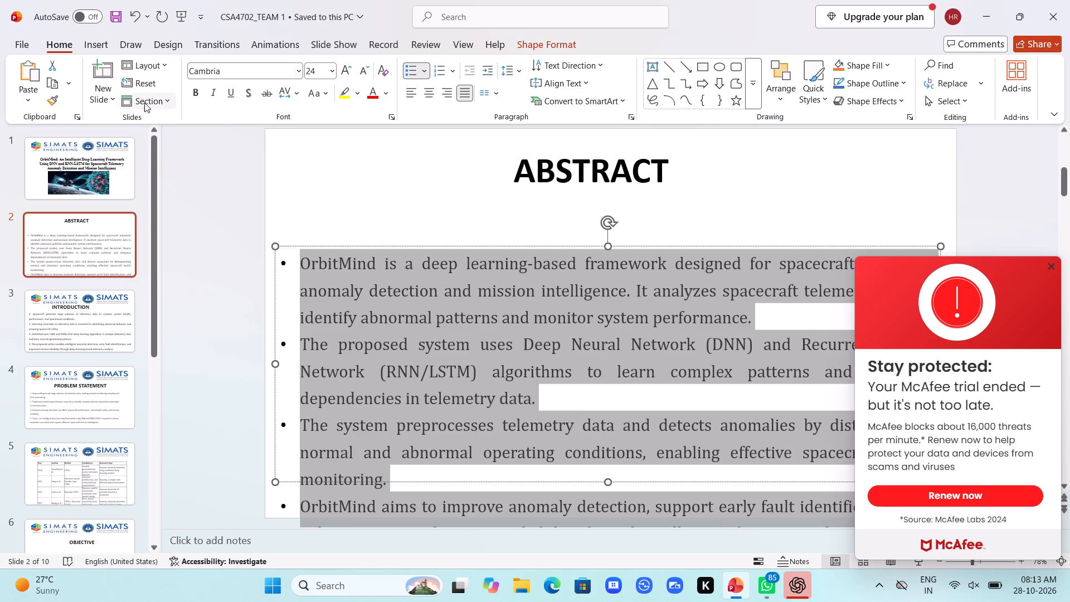
Remove the bullets from the first two body paragraphs and join the second paragraph onto the end of the first.
{"action": "left_click", "coordinate": [298, 269]}
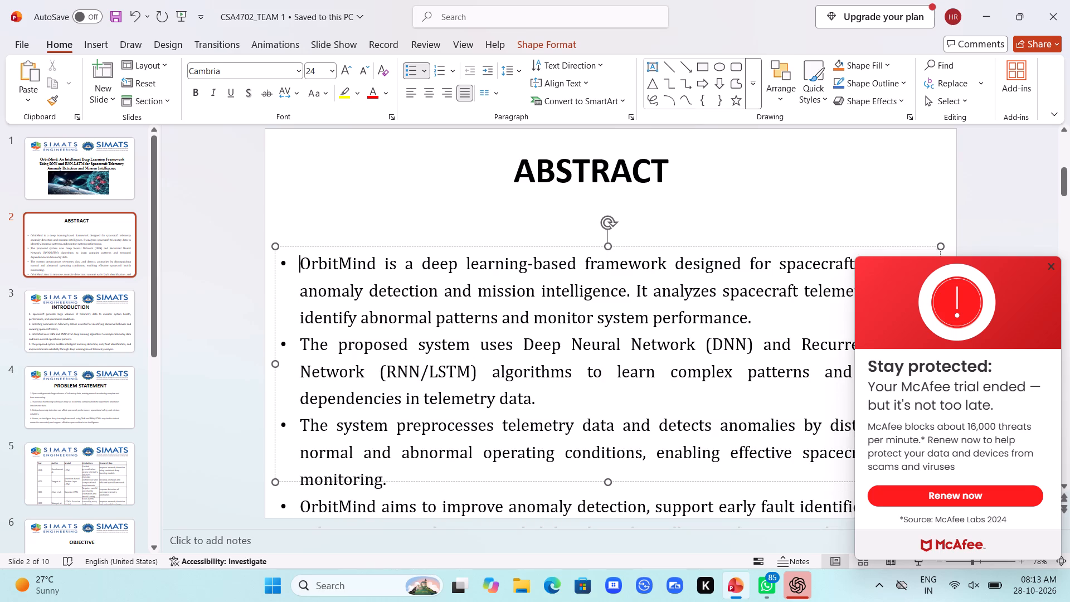
{"action": "key", "text": "BackSpace"}
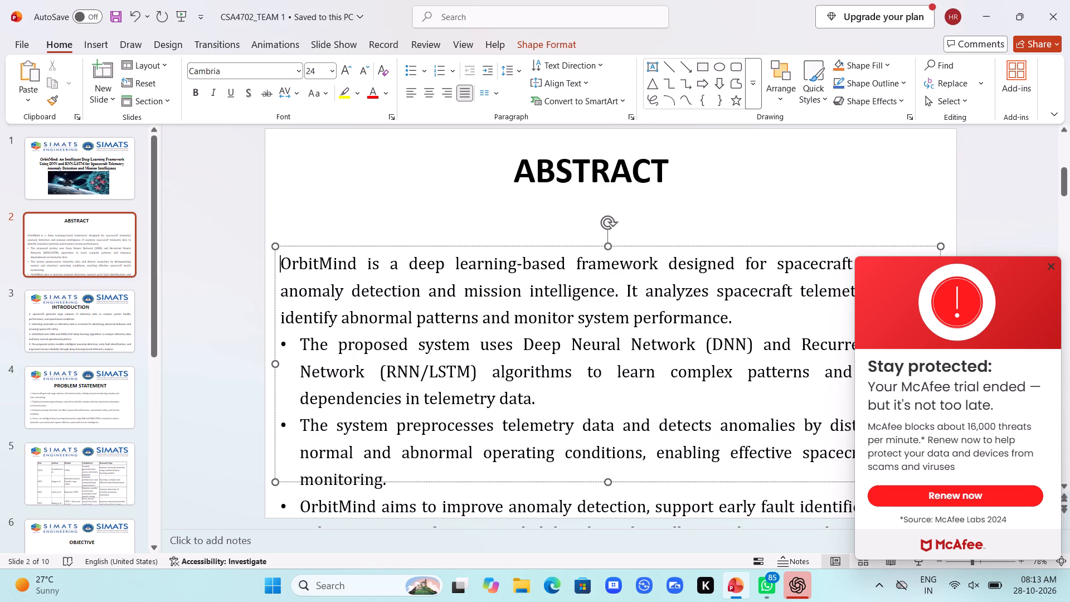
{"action": "key", "text": "Down"}
{"action": "key", "text": "Down"}
{"action": "key", "text": "Down"}
{"action": "key", "text": "BackSpace"}
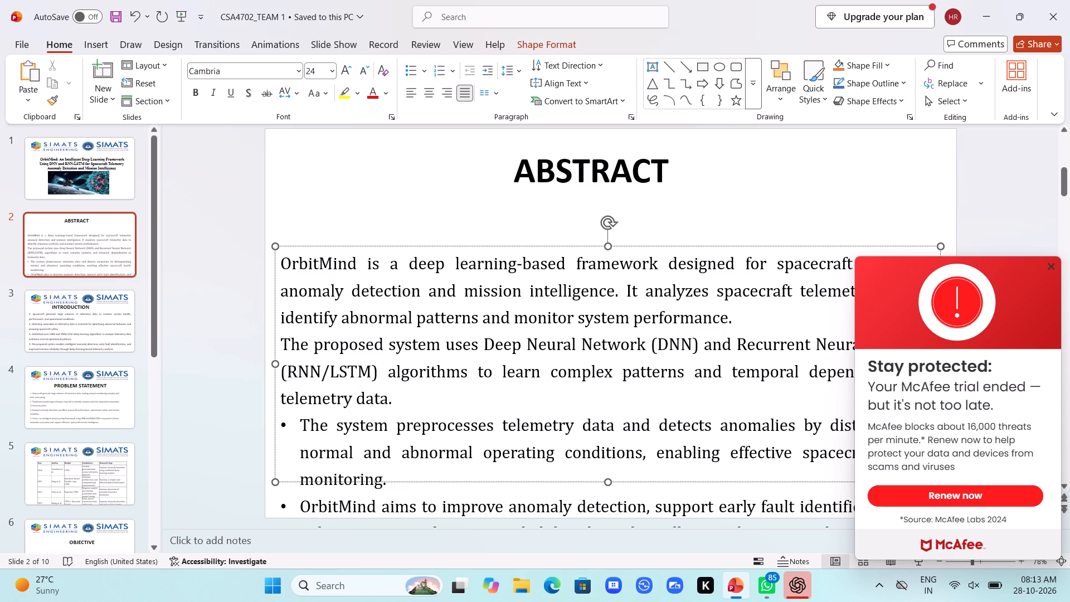
{"action": "key", "text": "BackSpace"}
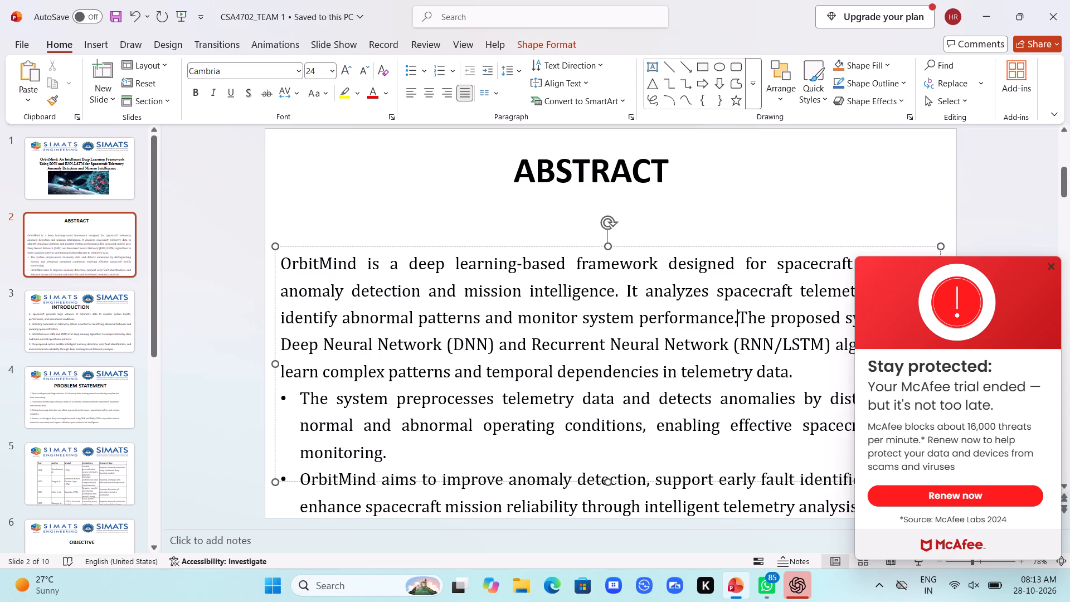
Remove the bullet from the paragraph beginning "The system preprocesses telemetry data".
{"action": "key", "text": "Down"}
{"action": "key", "text": "Down"}
{"action": "key", "text": "Down"}
{"action": "key", "text": "Left"}
{"action": "key", "text": "Left"}
{"action": "key", "text": "Left"}
{"action": "key", "text": "Left"}
{"action": "key", "text": "Left"}
{"action": "key", "text": "Left"}
{"action": "key", "text": "Left"}
{"action": "key", "text": "Left"}
{"action": "key", "text": "Left"}
{"action": "key", "text": "Left"}
{"action": "key", "text": "Left"}
{"action": "key", "text": "Left"}
{"action": "key", "text": "Left"}
{"action": "key", "text": "Left"}
{"action": "key", "text": "Left"}
{"action": "key", "text": "Left"}
{"action": "key", "text": "Left"}
{"action": "key", "text": "Left"}
{"action": "key", "text": "Left"}
{"action": "key", "text": "Left"}
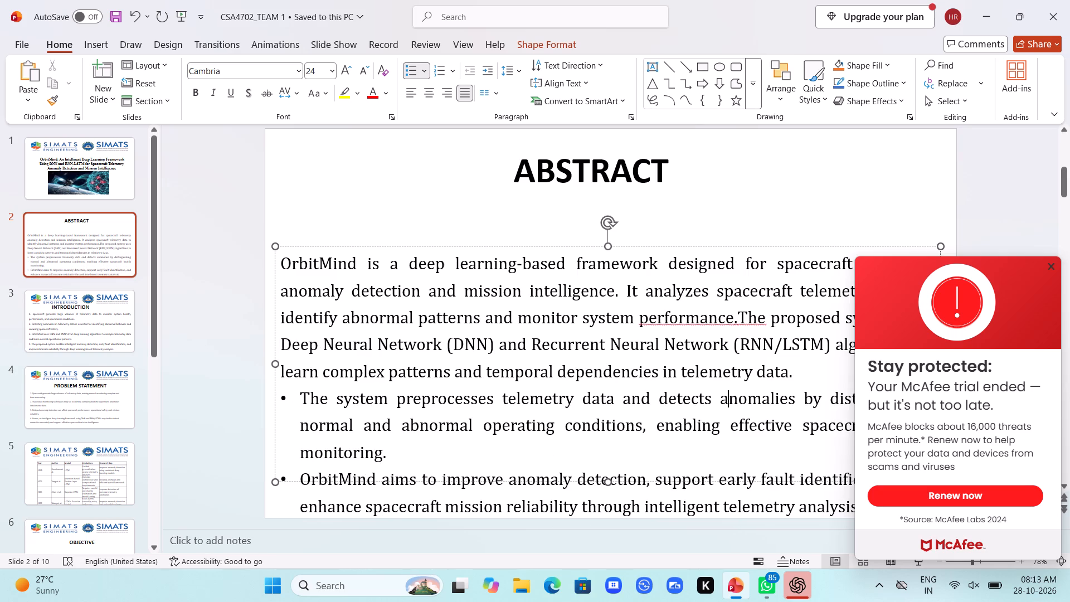
{"action": "key", "text": "Left"}
{"action": "key", "text": "Left"}
{"action": "key", "text": "Left"}
{"action": "key", "text": "Left"}
{"action": "key", "text": "Left"}
{"action": "key", "text": "Left"}
{"action": "key", "text": "Left"}
{"action": "key", "text": "Left"}
{"action": "key", "text": "Left"}
{"action": "key", "text": "Left"}
{"action": "key", "text": "Left"}
{"action": "key", "text": "Left"}
{"action": "key", "text": "Left"}
{"action": "key", "text": "Left"}
{"action": "key", "text": "Left"}
{"action": "key", "text": "Left"}
{"action": "key", "text": "Left"}
{"action": "key", "text": "Left"}
{"action": "key", "text": "Left"}
{"action": "key", "text": "Left"}
{"action": "key", "text": "Left"}
{"action": "key", "text": "Left"}
{"action": "key", "text": "Left"}
{"action": "key", "text": "BackSpace"}
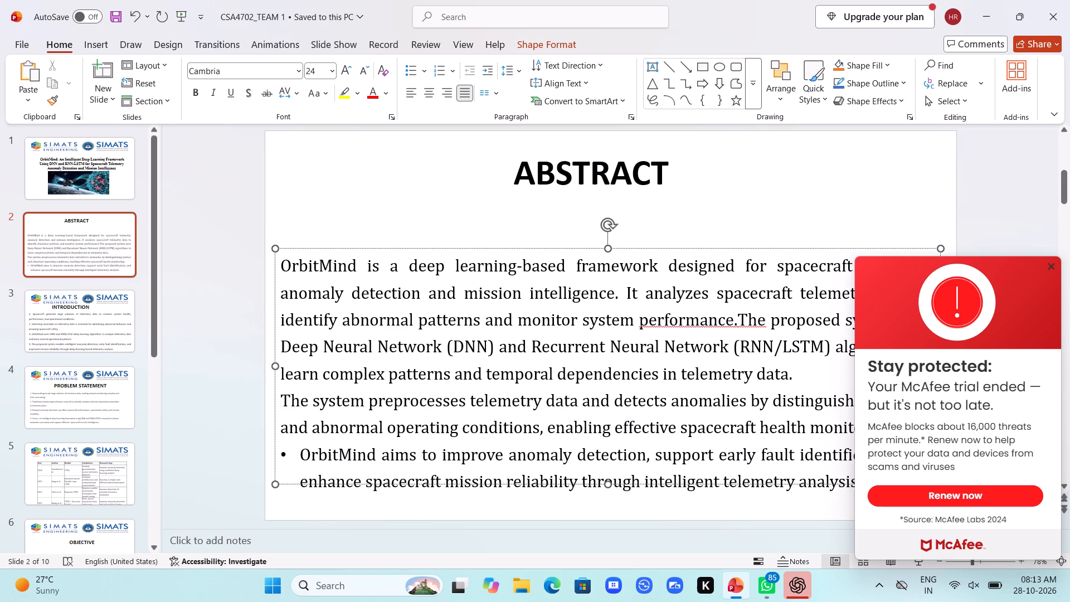
Remove the bullet from the paragraph beginning "OrbitMind aims to improve" and join it onto the preceding paragraph.
{"action": "key", "text": "Down"}
{"action": "key", "text": "Down"}
{"action": "key", "text": "BackSpace"}
{"action": "key", "text": "BackSpace"}
Join the paragraph beginning "The system preprocesses" onto the end of the preceding paragraph ending "telemetry data.".
{"action": "key", "text": "Up"}
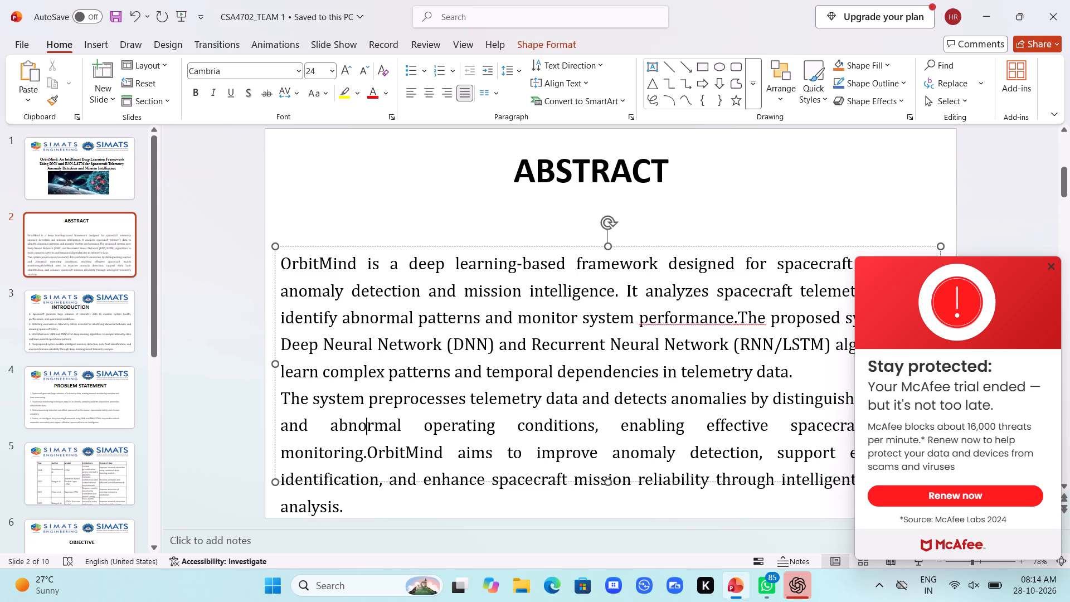
{"action": "key", "text": "Up"}
{"action": "key", "text": "Left"}
{"action": "key", "text": "Left"}
{"action": "key", "text": "Left"}
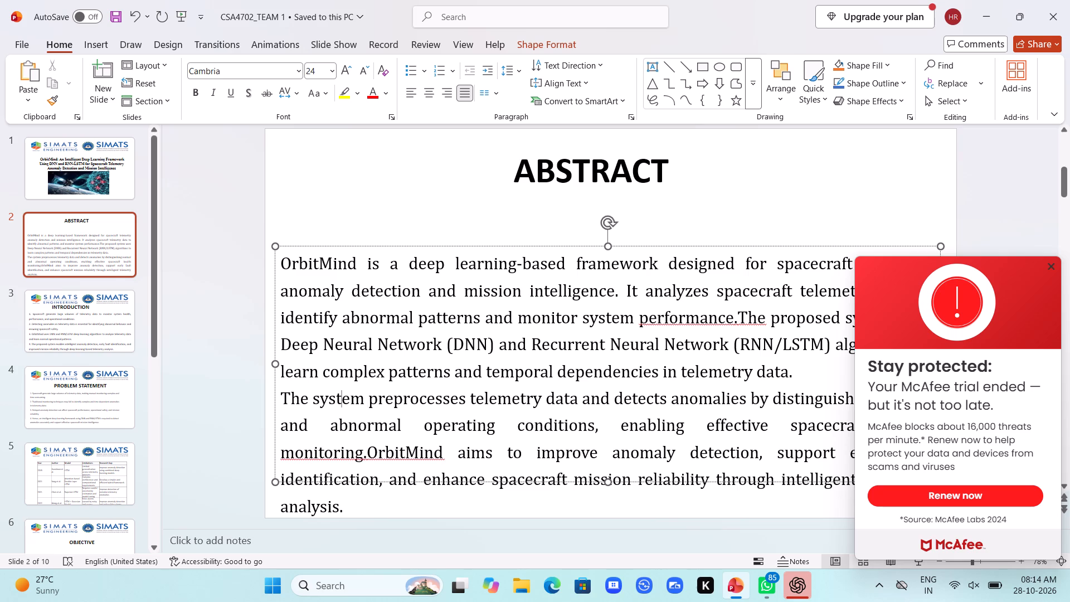
{"action": "key", "text": "Left"}
{"action": "key", "text": "Left"}
{"action": "key", "text": "Left"}
{"action": "key", "text": "Left"}
{"action": "key", "text": "Left"}
{"action": "key", "text": "Left"}
{"action": "key", "text": "Left"}
{"action": "key", "text": "Left"}
{"action": "key", "text": "BackSpace"}
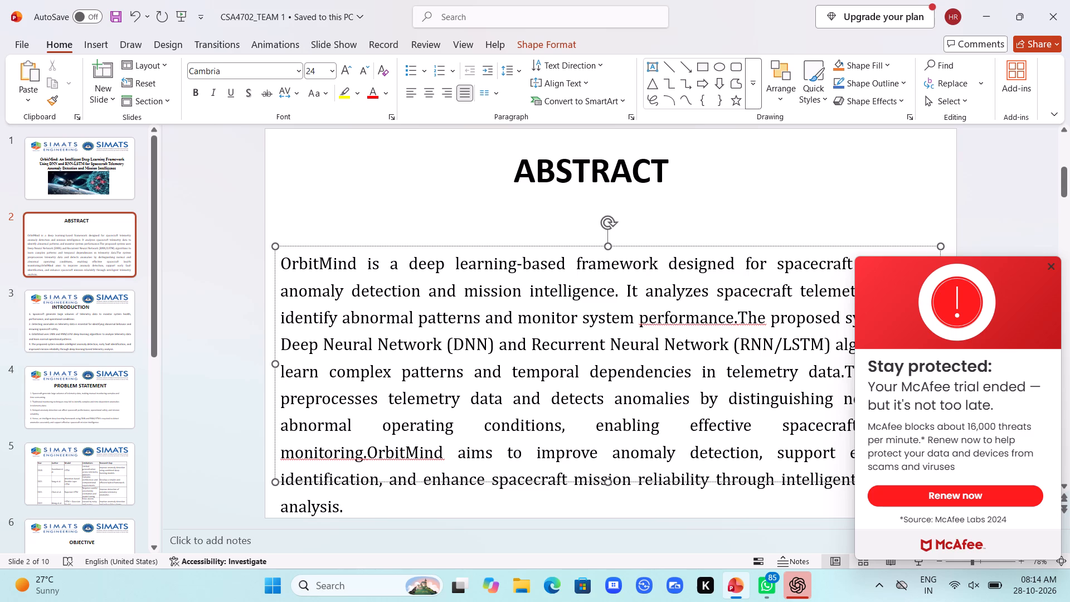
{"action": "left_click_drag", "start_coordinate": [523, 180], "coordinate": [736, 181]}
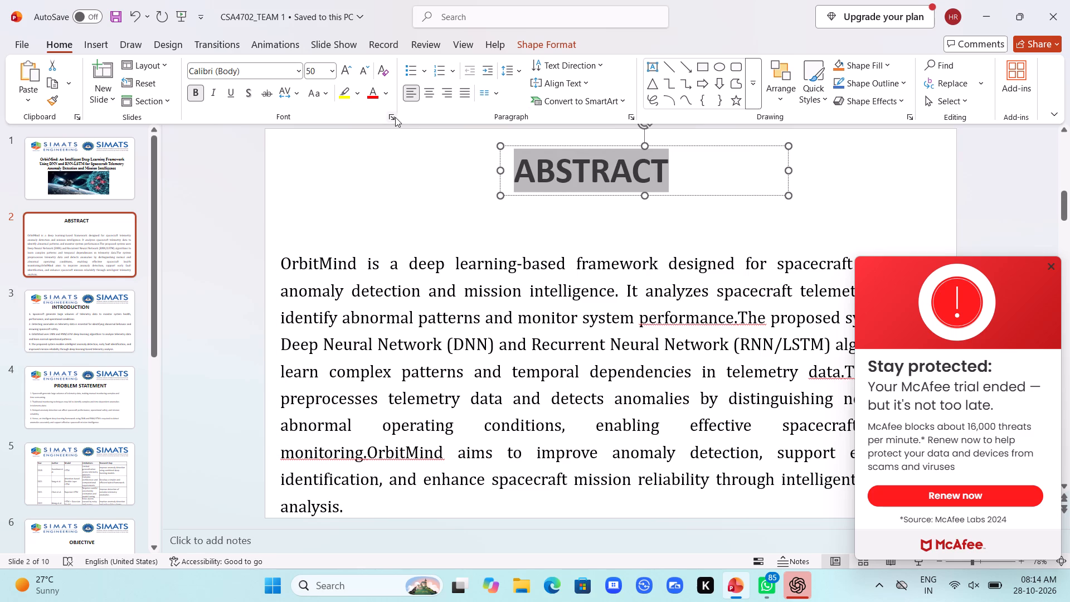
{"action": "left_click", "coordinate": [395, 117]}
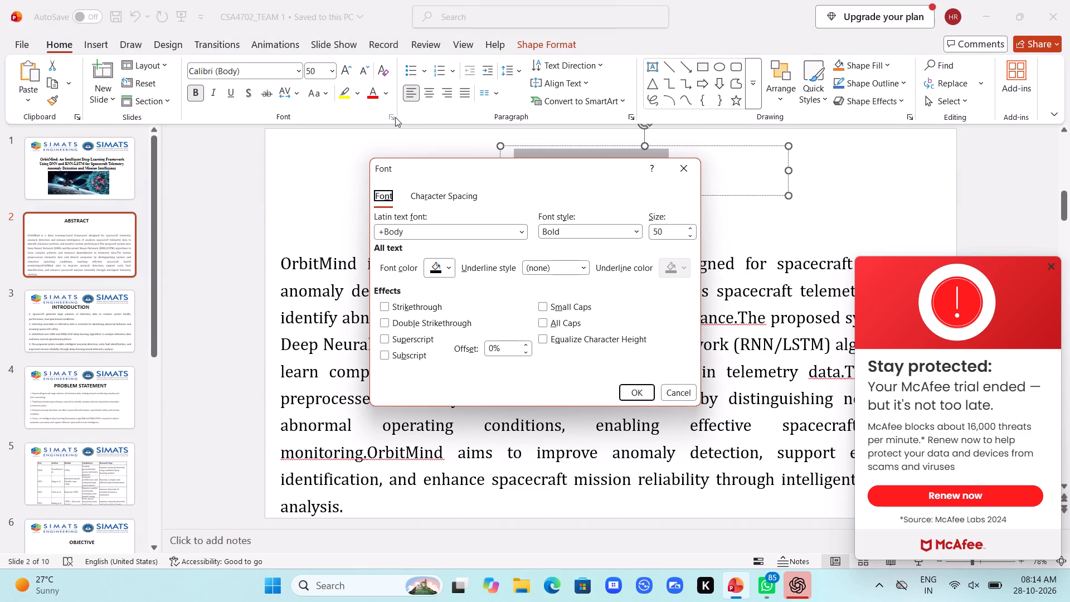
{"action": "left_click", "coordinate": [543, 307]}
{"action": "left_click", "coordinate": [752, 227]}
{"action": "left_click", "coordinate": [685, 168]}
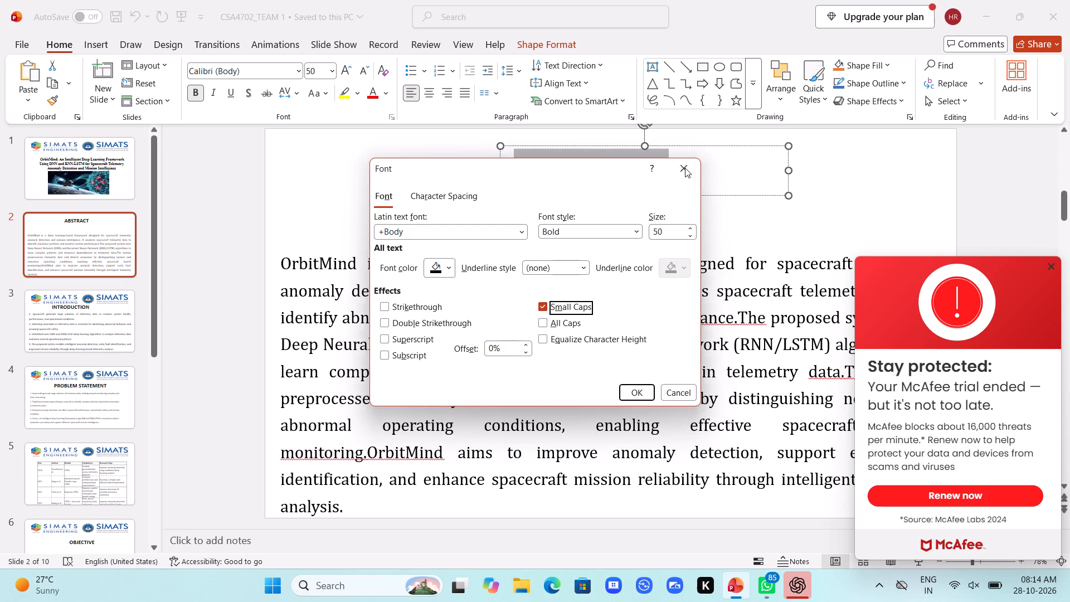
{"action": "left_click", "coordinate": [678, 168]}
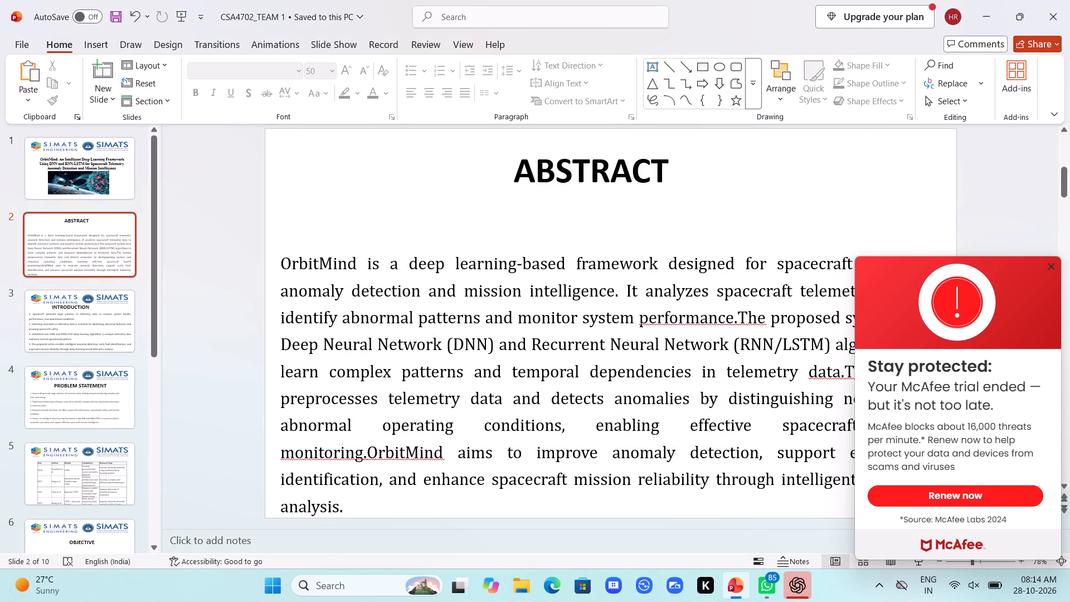
Replace the all-capitals ABSTRACT heading text with "Abstract".
{"action": "left_click", "coordinate": [661, 173]}
{"action": "key", "text": "BackSpace"}
{"action": "key", "text": "BackSpace"}
{"action": "key", "text": "BackSpace"}
{"action": "key", "text": "BackSpace"}
{"action": "key", "text": "BackSpace"}
{"action": "key", "text": "BackSpace"}
{"action": "key", "text": "BackSpace"}
{"action": "key", "text": "BackSpace"}
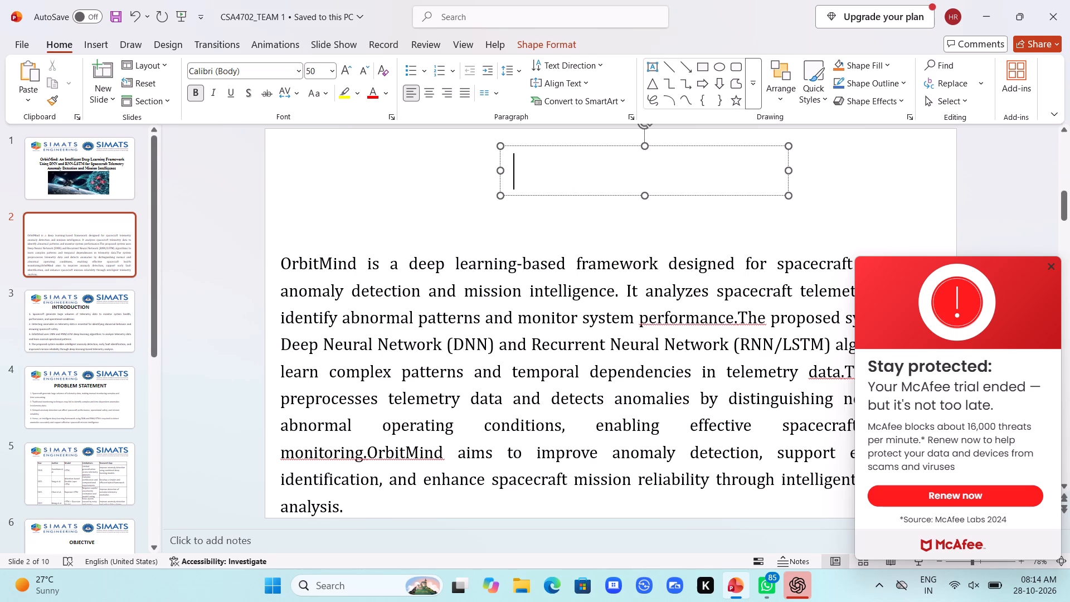
{"action": "type", "text": "Abstract"}
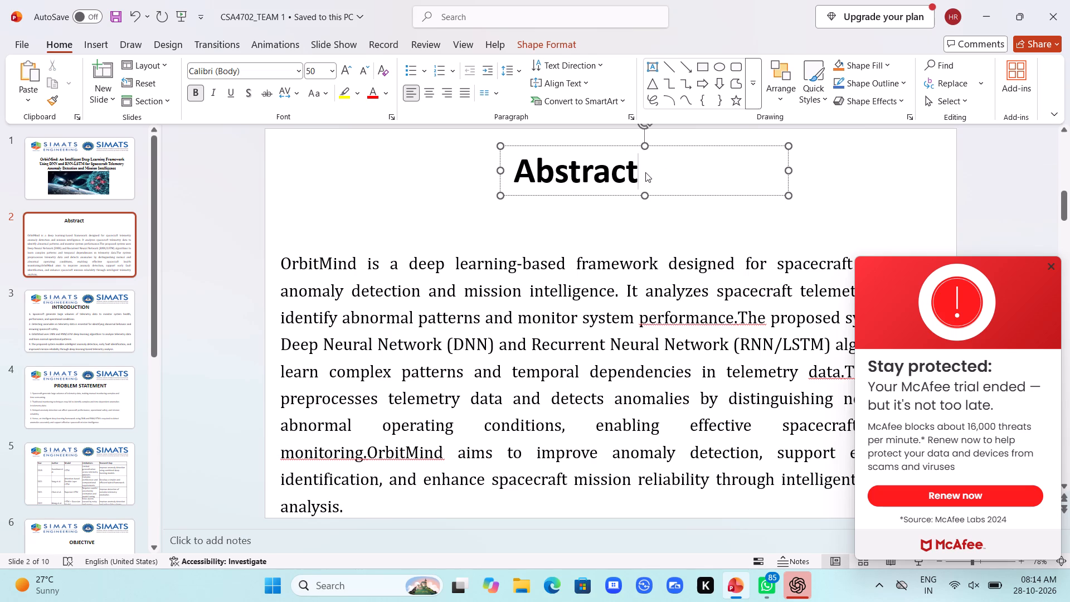
Apply the Small Caps font effect to the Abstract heading.
{"action": "left_click_drag", "start_coordinate": [635, 171], "coordinate": [541, 169]}
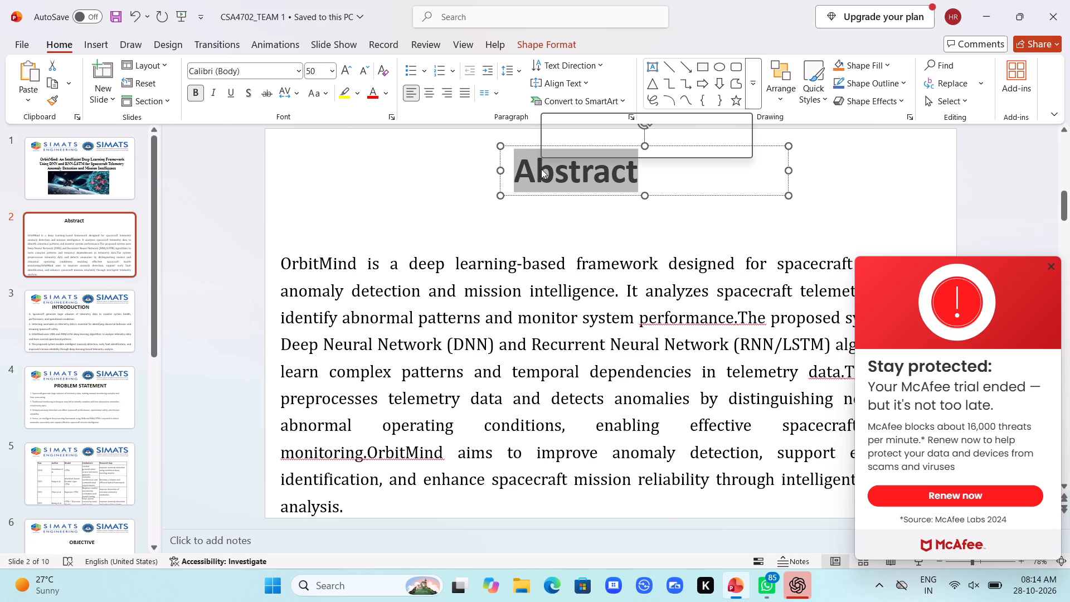
{"action": "left_click", "coordinate": [393, 114]}
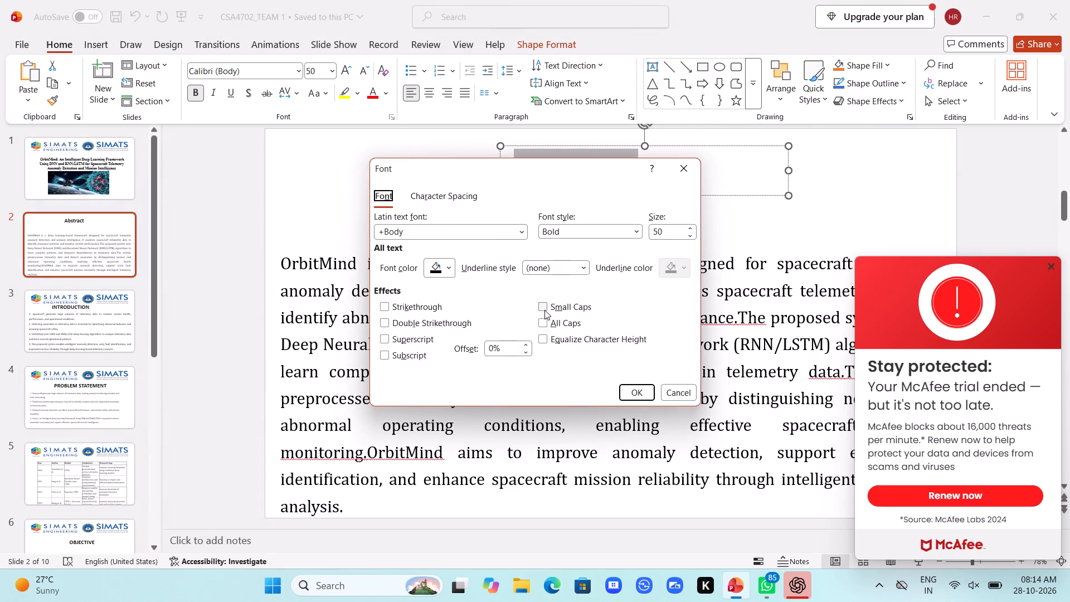
{"action": "left_click", "coordinate": [544, 310]}
{"action": "left_click", "coordinate": [636, 391]}
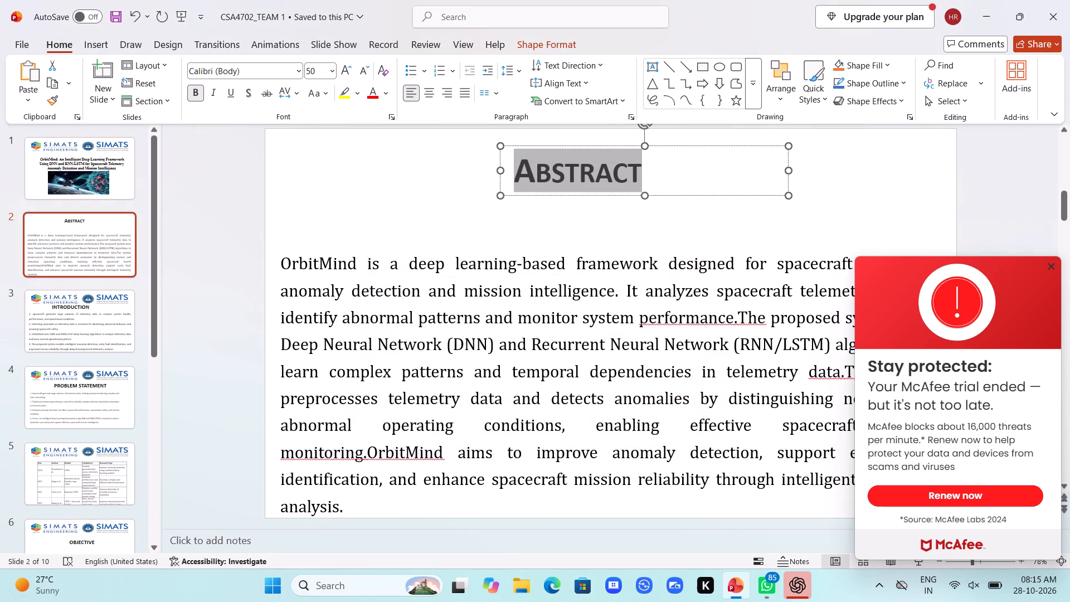
Change the Abstract heading's font to Cambria.
{"action": "left_click", "coordinate": [264, 71]}
{"action": "key", "text": "BackSpace"}
{"action": "type", "text": "cam"}
{"action": "key", "text": "Return"}
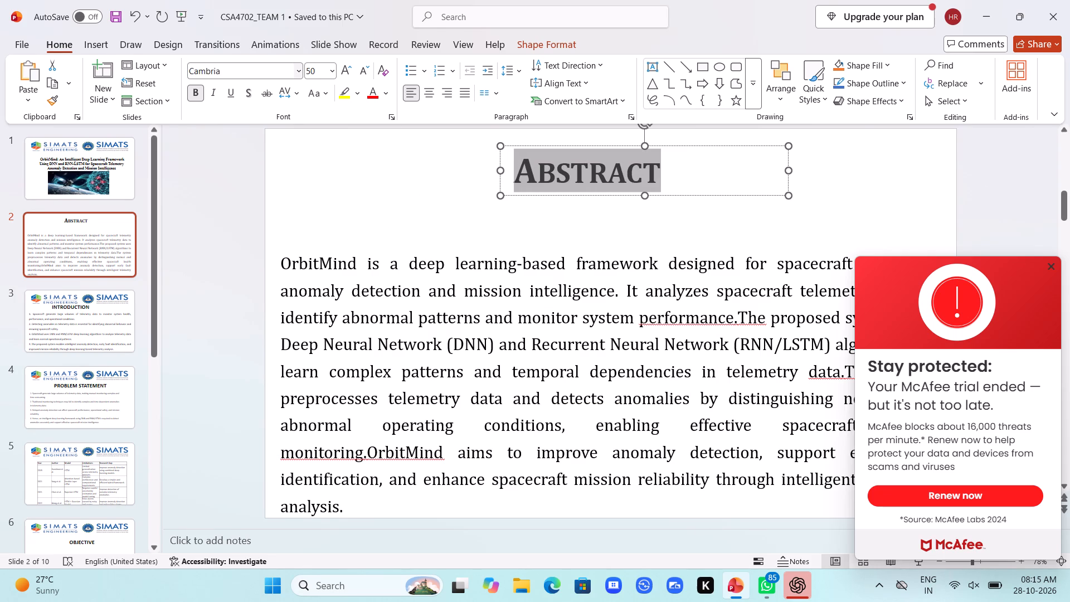
Move the body text box on the Abstract slide up to just below the heading.
{"action": "left_click", "coordinate": [481, 348]}
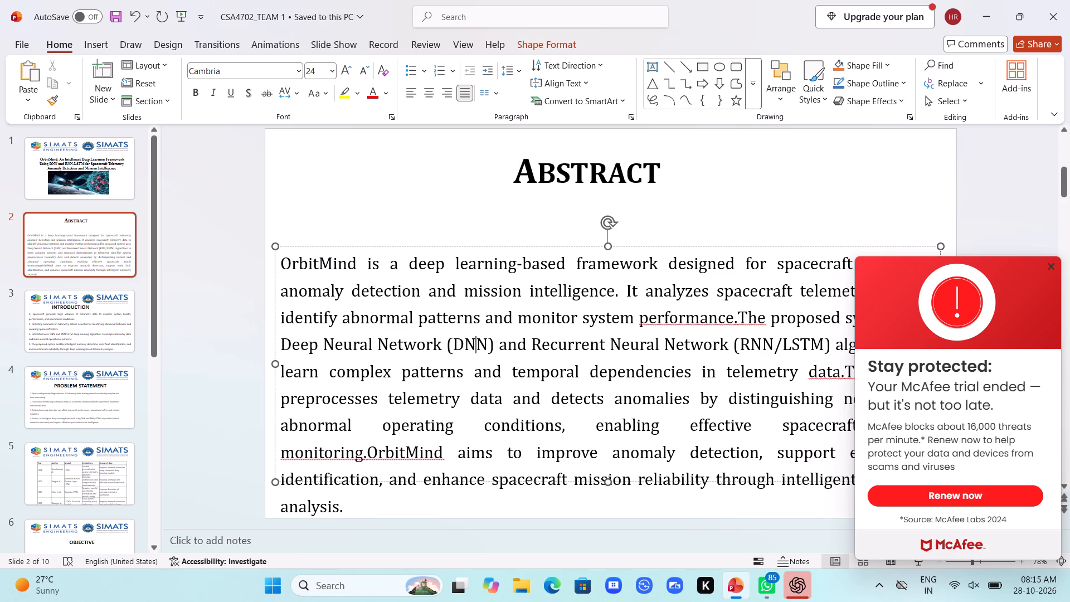
{"action": "left_click_drag", "start_coordinate": [477, 247], "coordinate": [485, 221]}
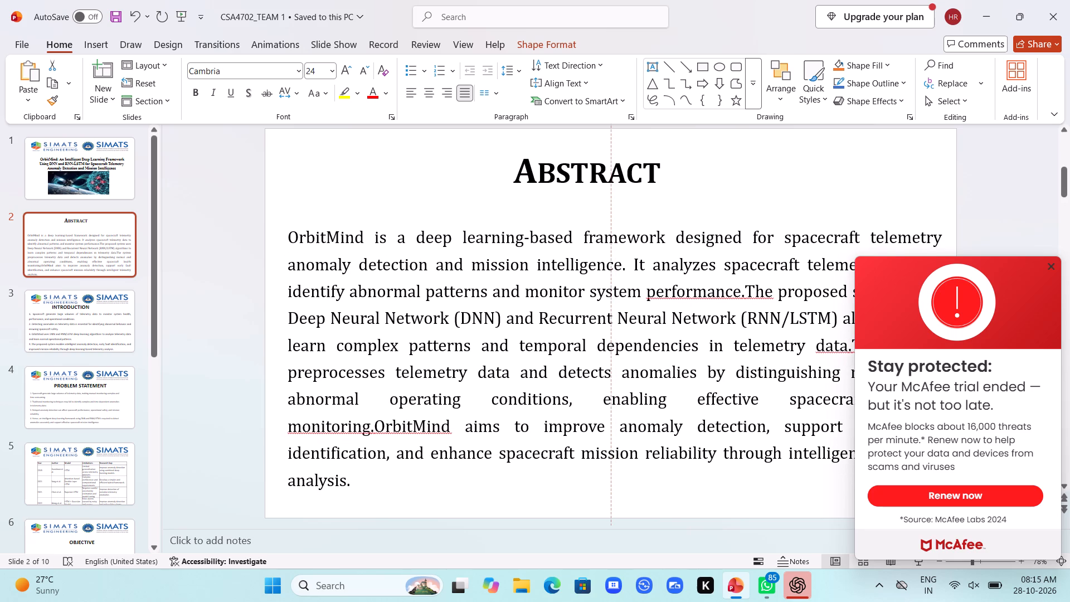
{"action": "left_click_drag", "start_coordinate": [485, 221], "coordinate": [485, 210]}
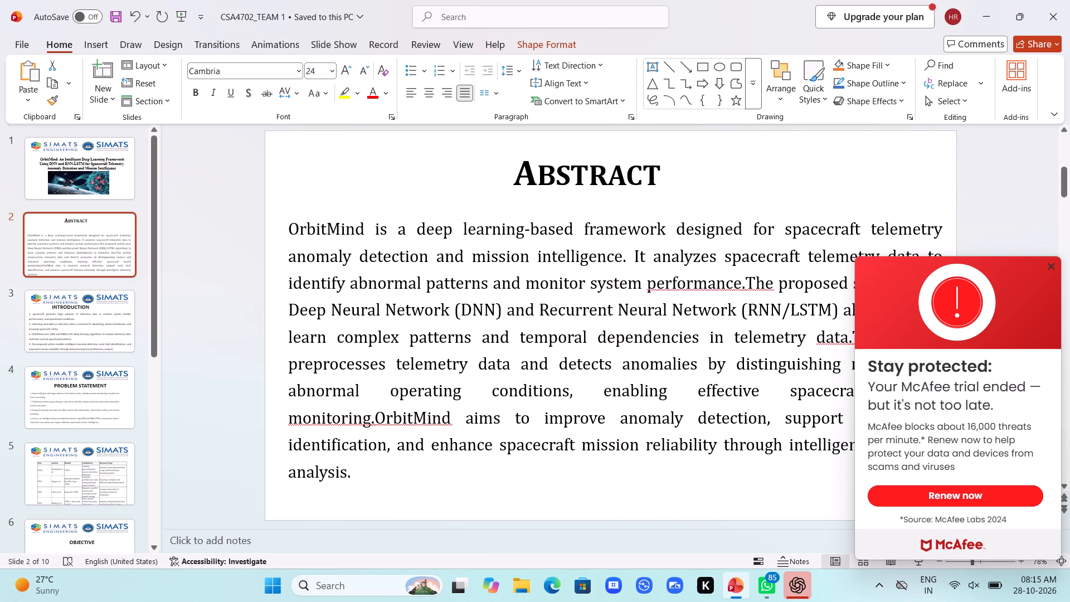
{"action": "left_click", "coordinate": [450, 491]}
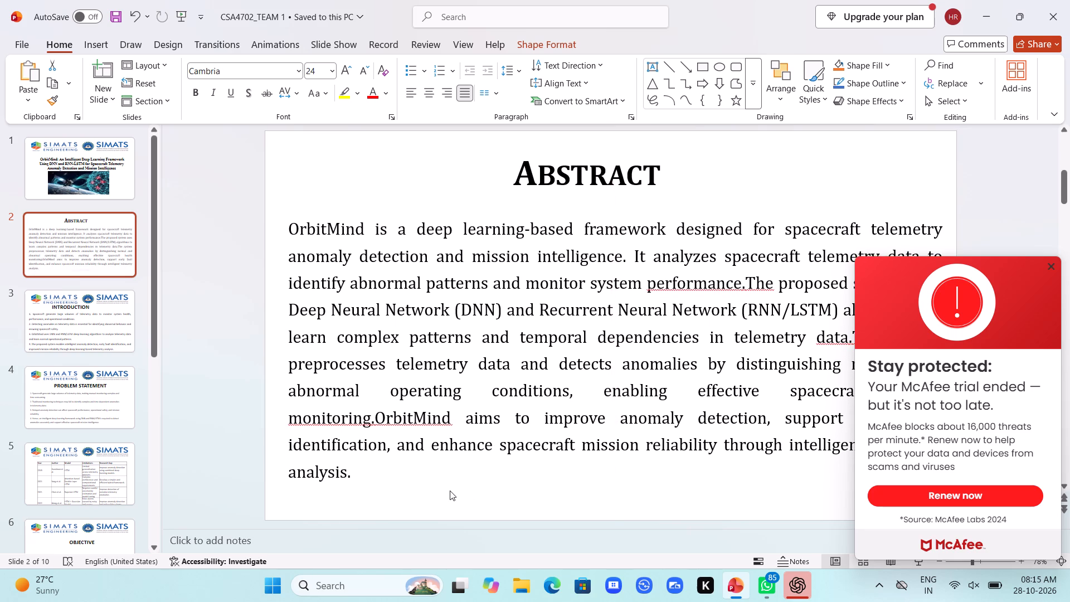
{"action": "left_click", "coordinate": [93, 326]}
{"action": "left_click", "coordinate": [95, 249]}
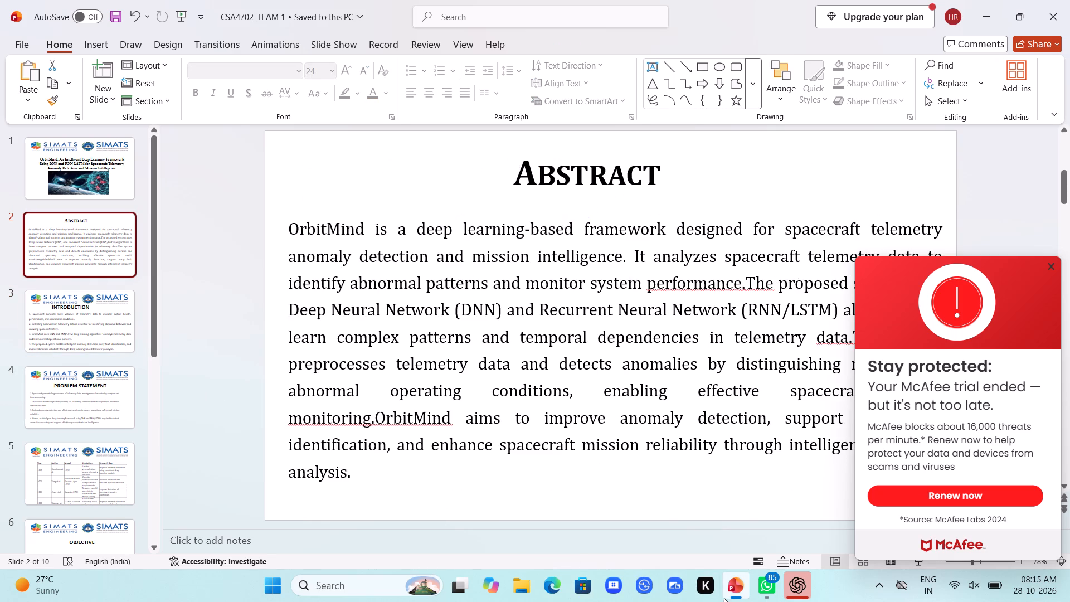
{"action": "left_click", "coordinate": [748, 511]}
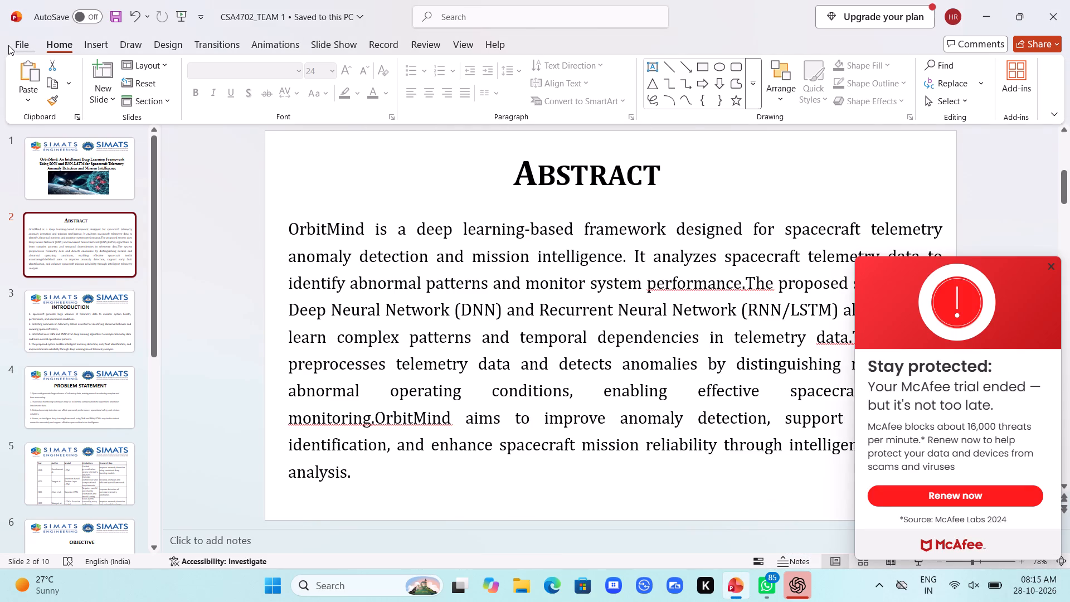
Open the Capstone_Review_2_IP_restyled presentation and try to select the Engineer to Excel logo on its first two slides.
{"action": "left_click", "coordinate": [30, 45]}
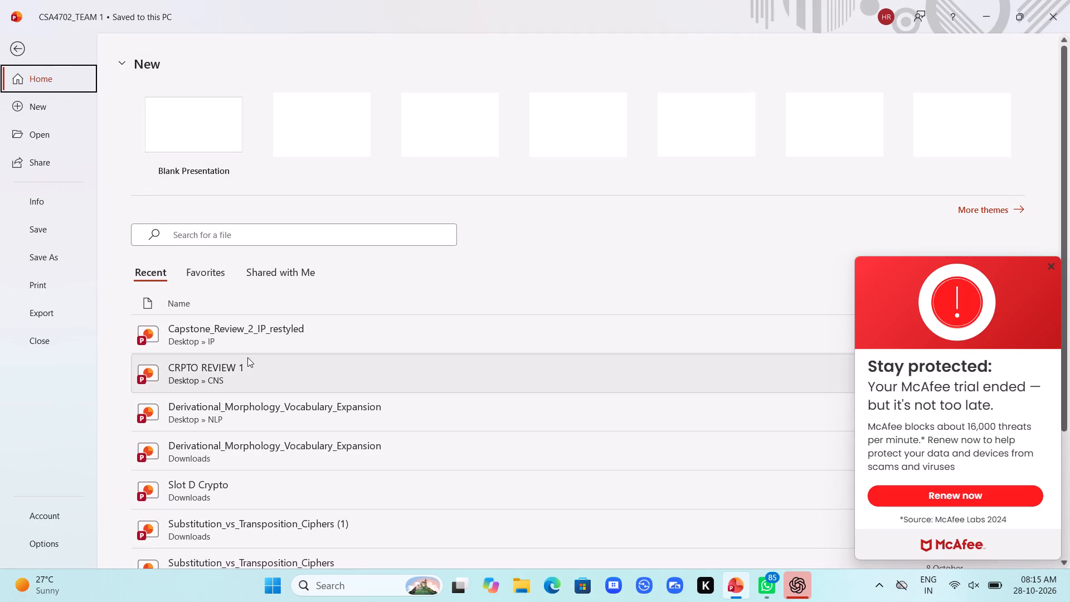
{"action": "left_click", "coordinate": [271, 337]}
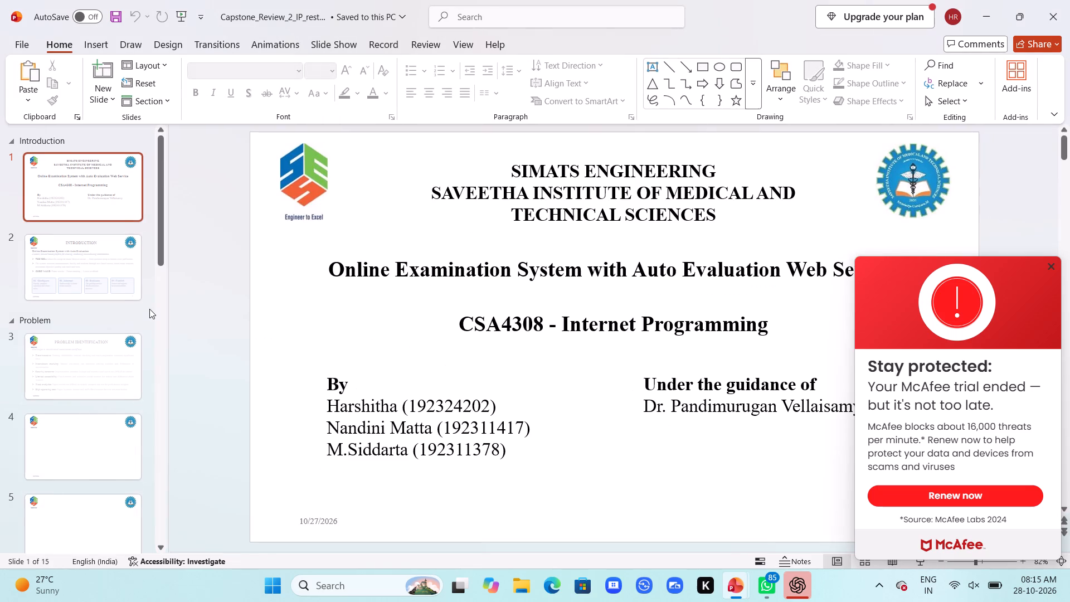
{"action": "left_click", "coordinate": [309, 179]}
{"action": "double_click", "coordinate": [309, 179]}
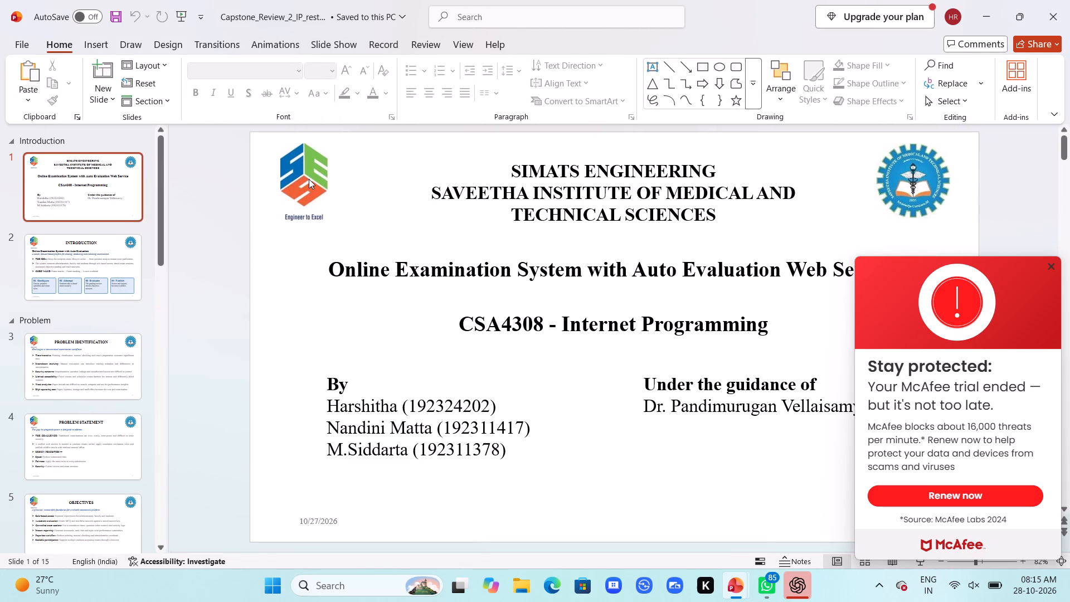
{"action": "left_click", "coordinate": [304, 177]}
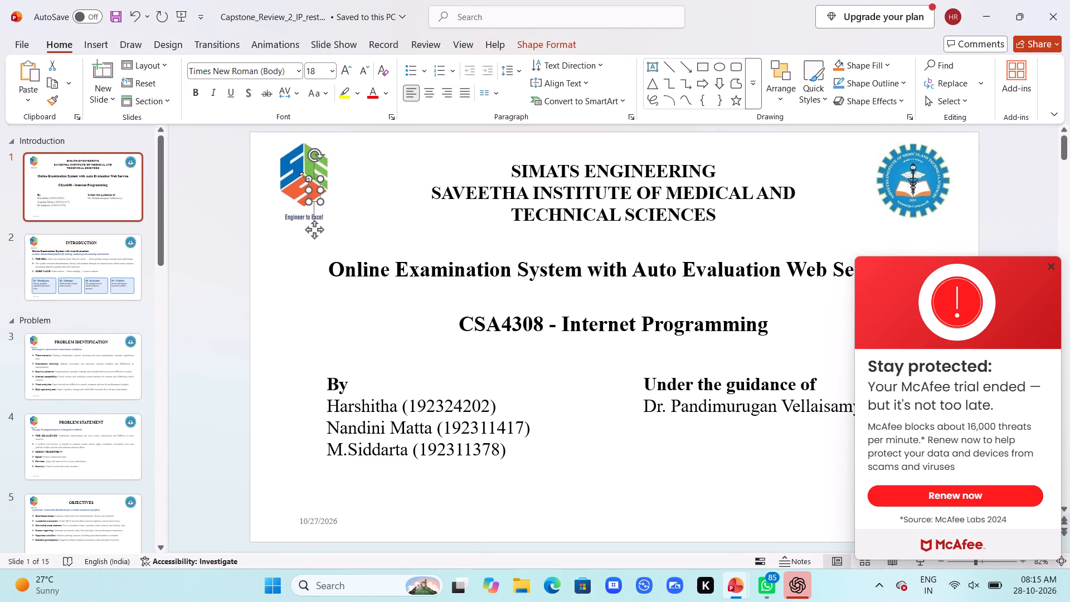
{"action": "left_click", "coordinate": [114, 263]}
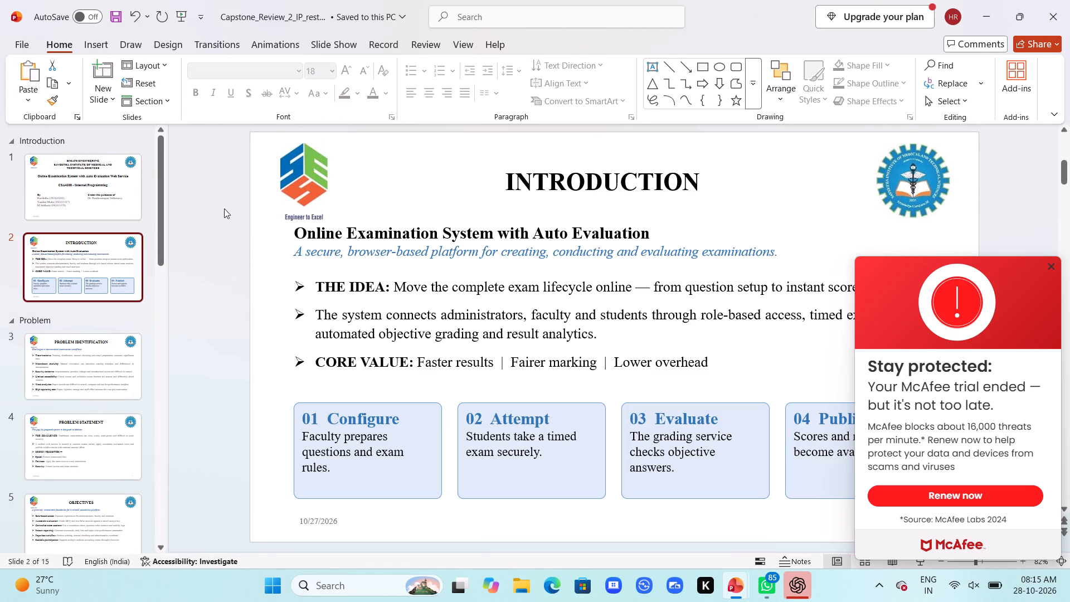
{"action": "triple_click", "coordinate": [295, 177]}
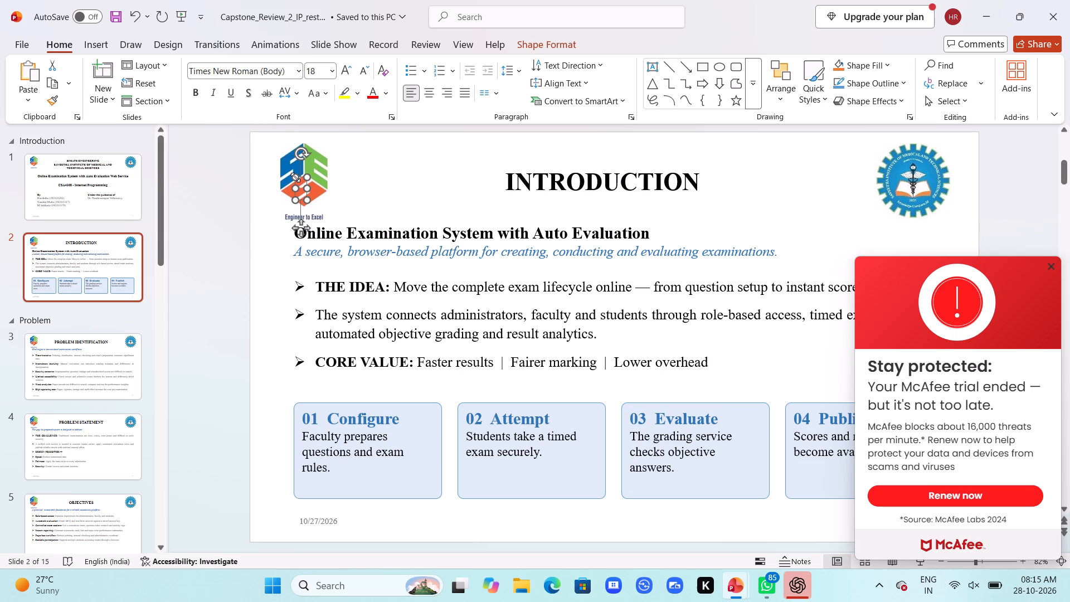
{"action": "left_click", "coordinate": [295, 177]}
Open the CRPTO REVIEW 1 presentation and copy its Engineer to Excel logo onto the Abstract slide of CSA4702_TEAM 1.
{"action": "left_click", "coordinate": [17, 45]}
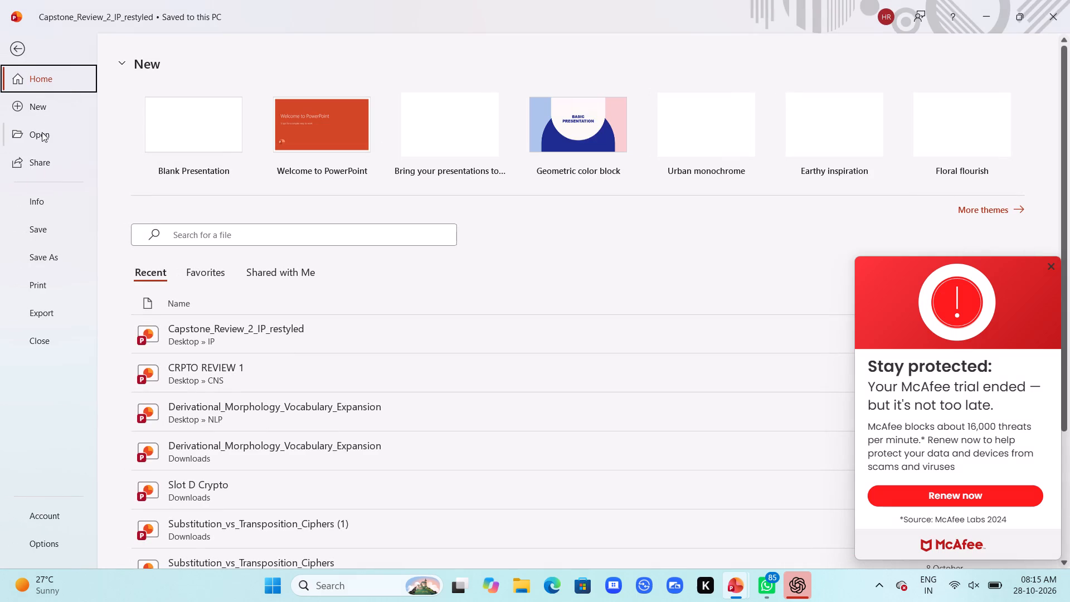
{"action": "left_click", "coordinate": [240, 369]}
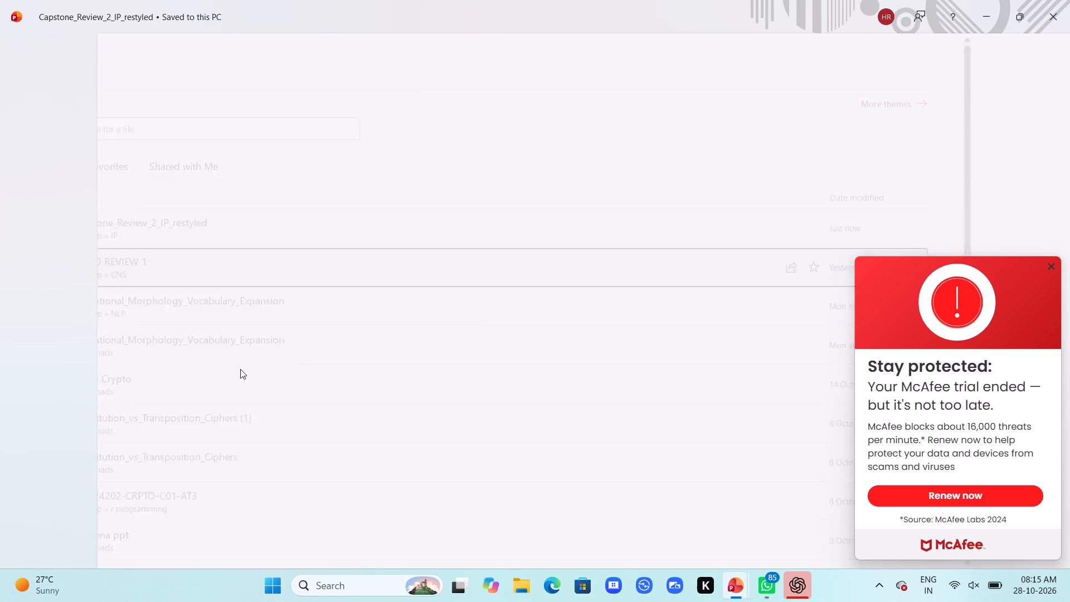
{"action": "left_click", "coordinate": [318, 205]}
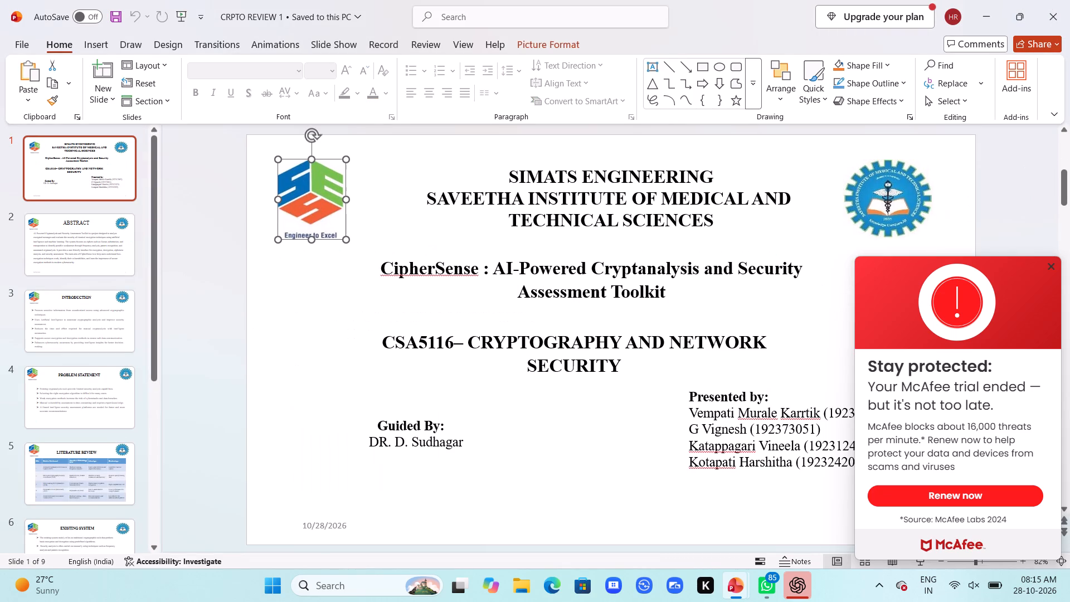
{"action": "key", "text": "ctrl+c"}
{"action": "left_click", "coordinate": [653, 547]}
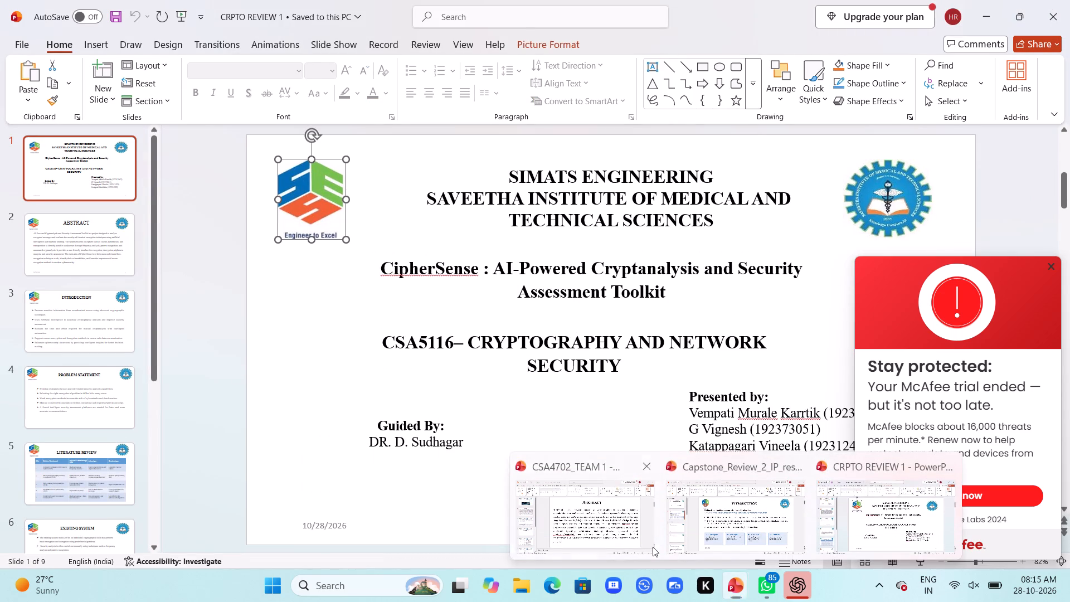
{"action": "key", "text": "ctrl+v"}
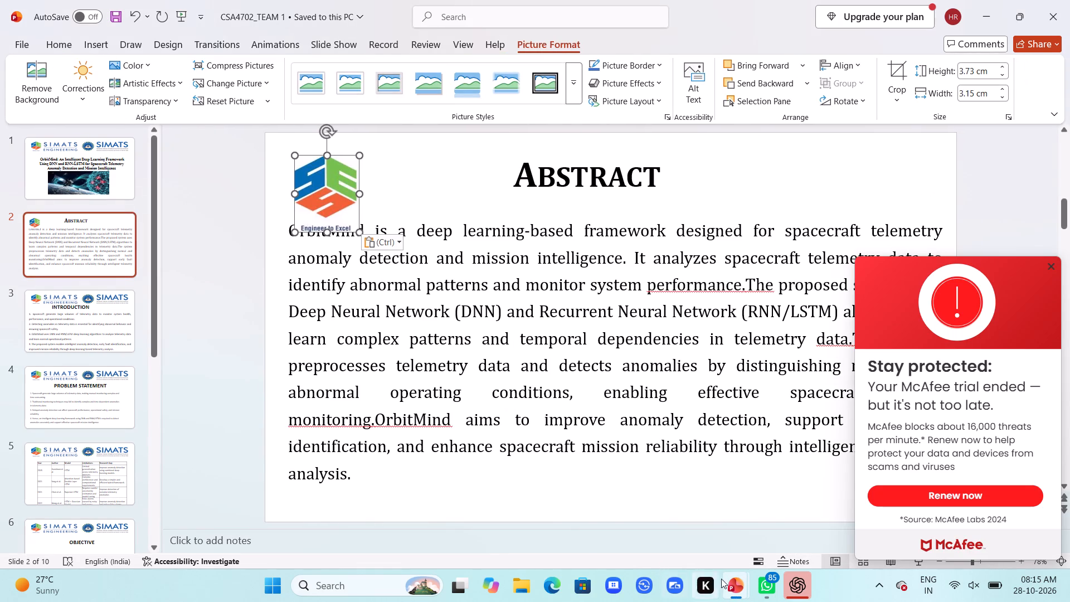
Copy the round blue institute emblem from the CRPTO REVIEW 1 title slide onto the Abstract slide of CSA4702_TEAM 1.
{"action": "left_click", "coordinate": [855, 537]}
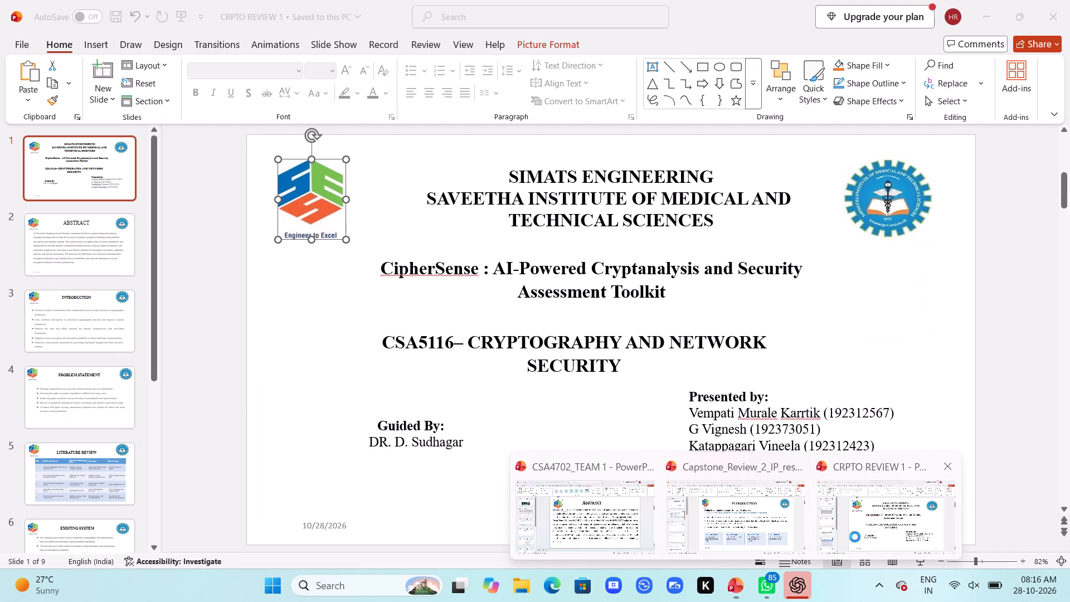
{"action": "left_click", "coordinate": [902, 201]}
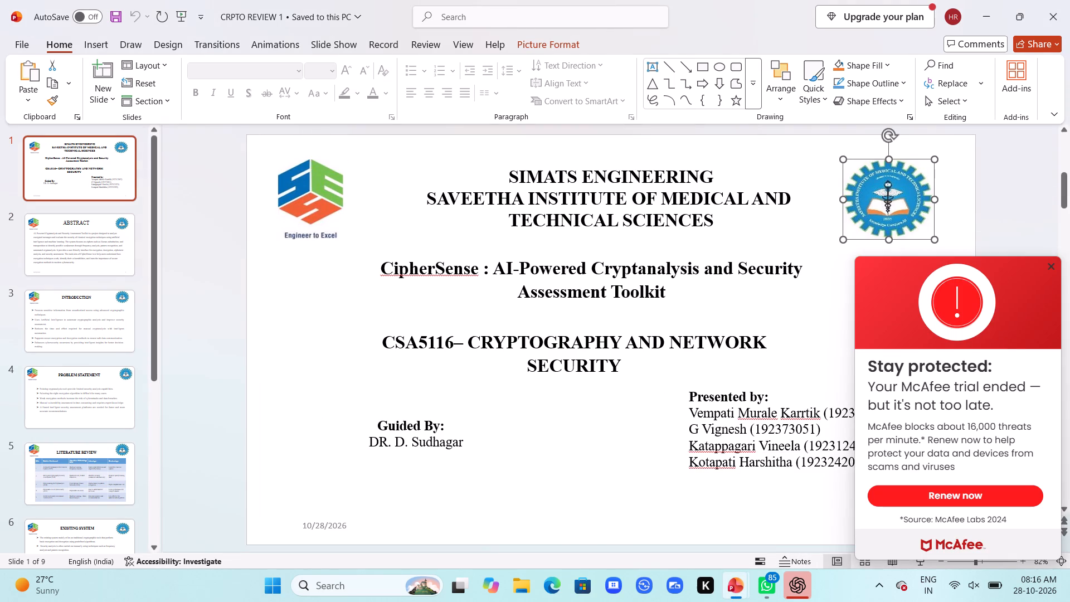
{"action": "key", "text": "ctrl+c"}
{"action": "key", "text": "alt+Tab"}
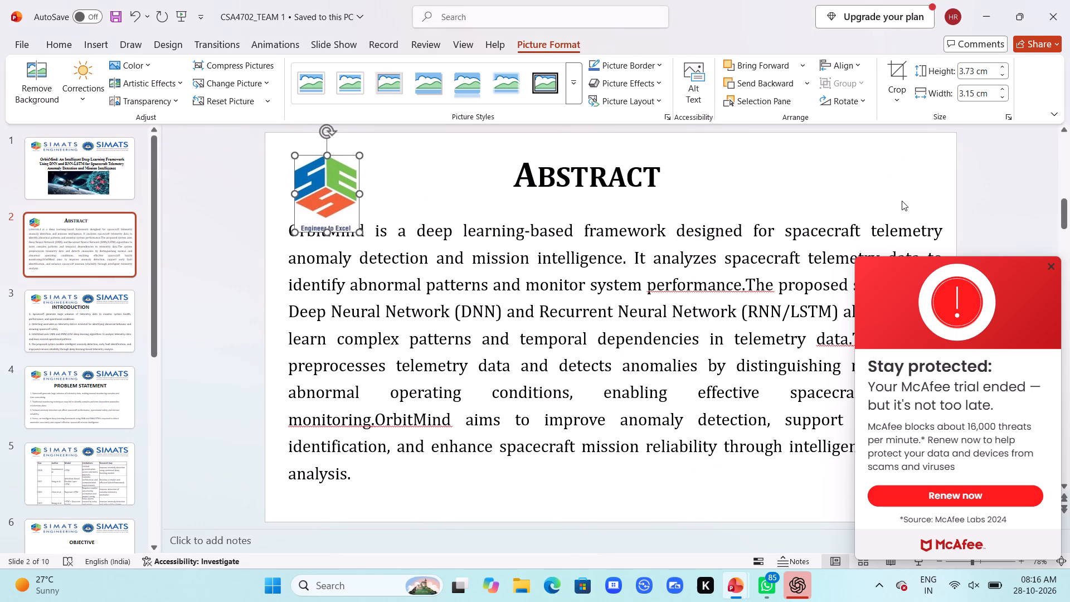
{"action": "left_click", "coordinate": [869, 183]}
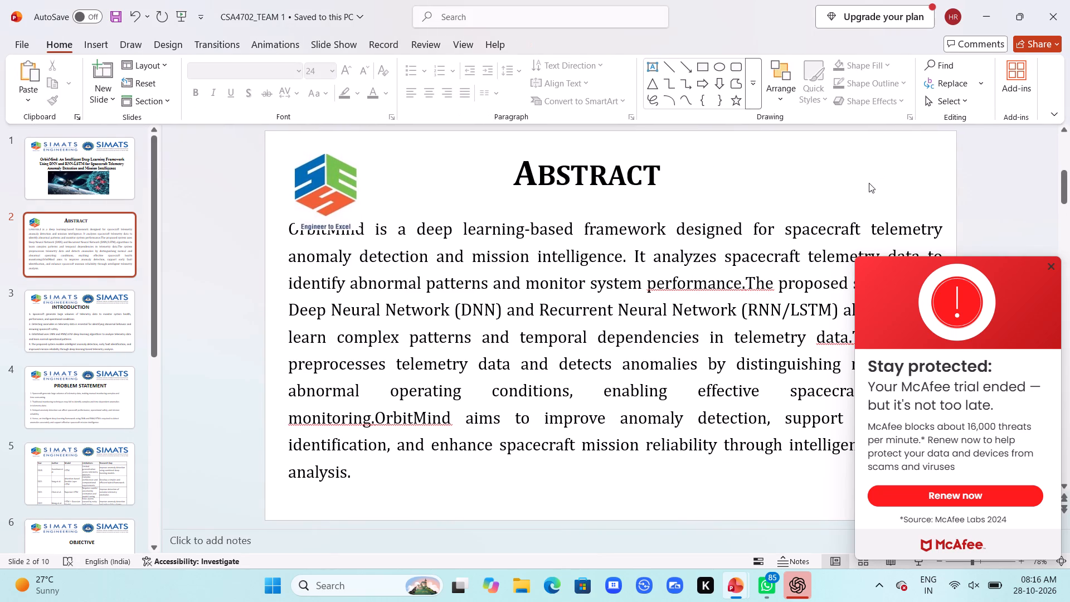
{"action": "key", "text": "ctrl+v"}
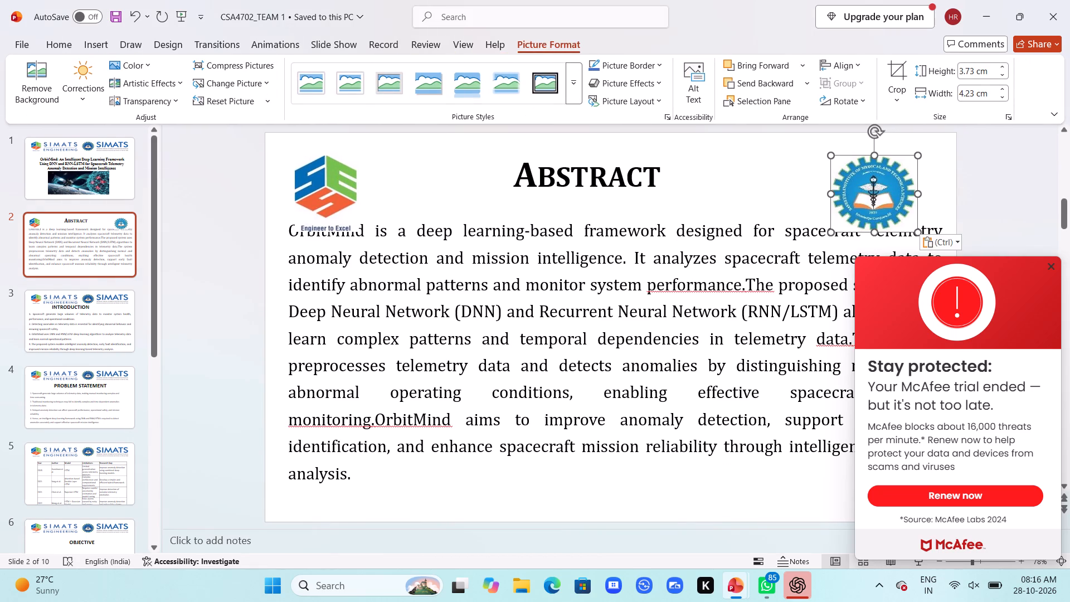
Move the two logos on the Abstract slide slightly up and outward, toward the slide's upper corners.
{"action": "left_click_drag", "start_coordinate": [327, 188], "coordinate": [315, 183]}
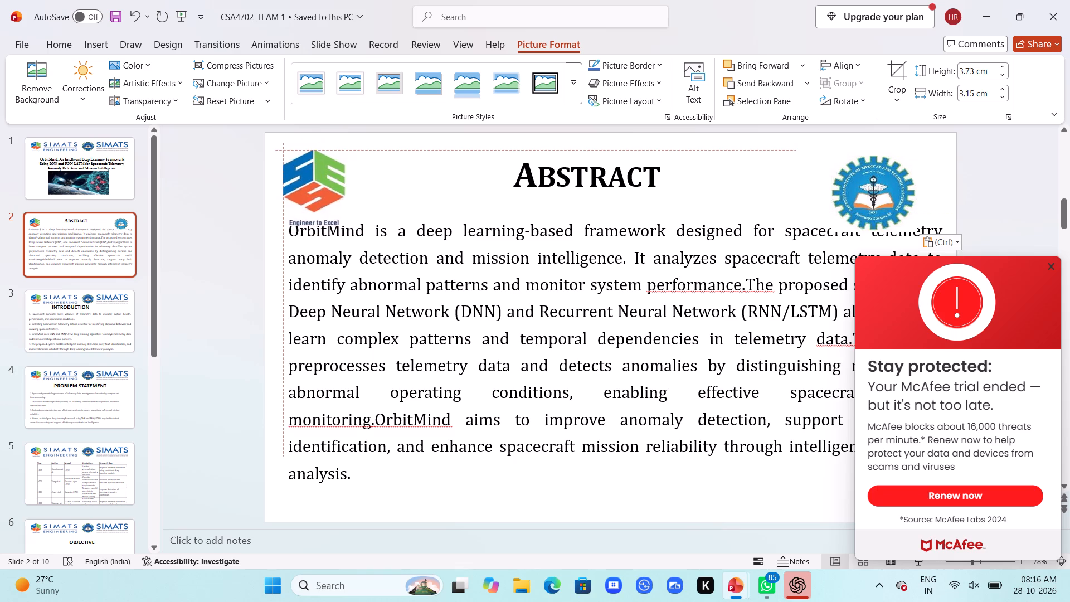
{"action": "left_click_drag", "start_coordinate": [315, 183], "coordinate": [316, 177]}
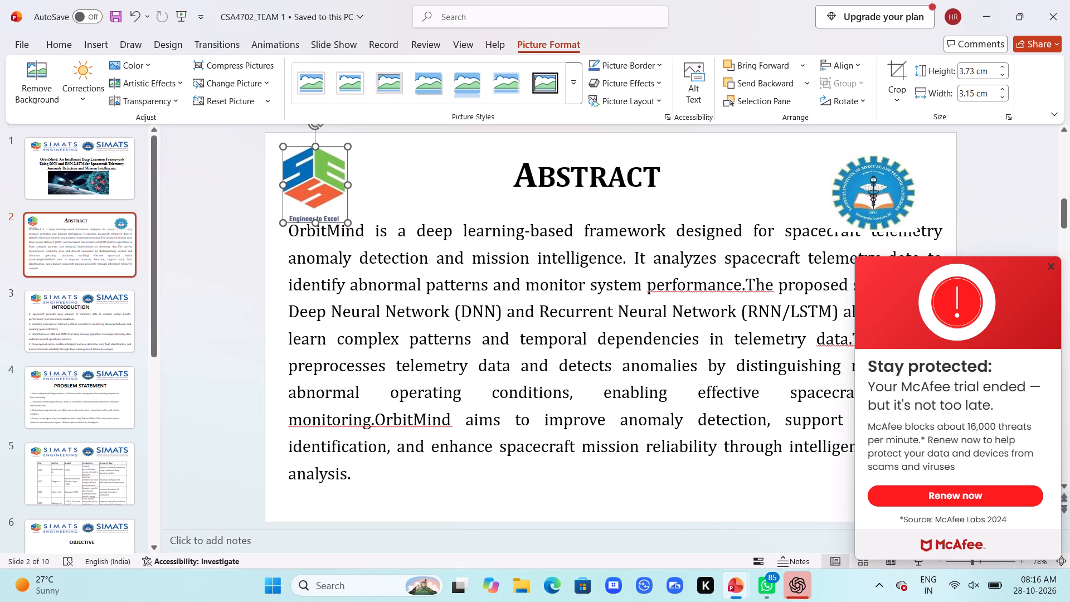
{"action": "left_click_drag", "start_coordinate": [890, 191], "coordinate": [898, 179]}
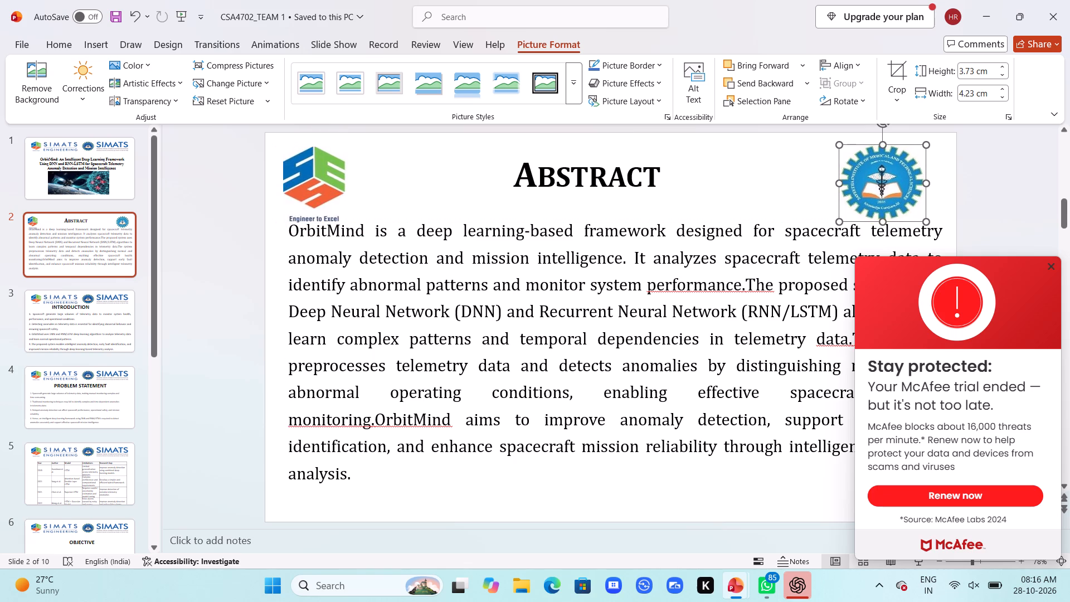
Move the body text box on the Abstract slide down so it sits just below the two logos.
{"action": "left_click_drag", "start_coordinate": [573, 309], "coordinate": [441, 212]}
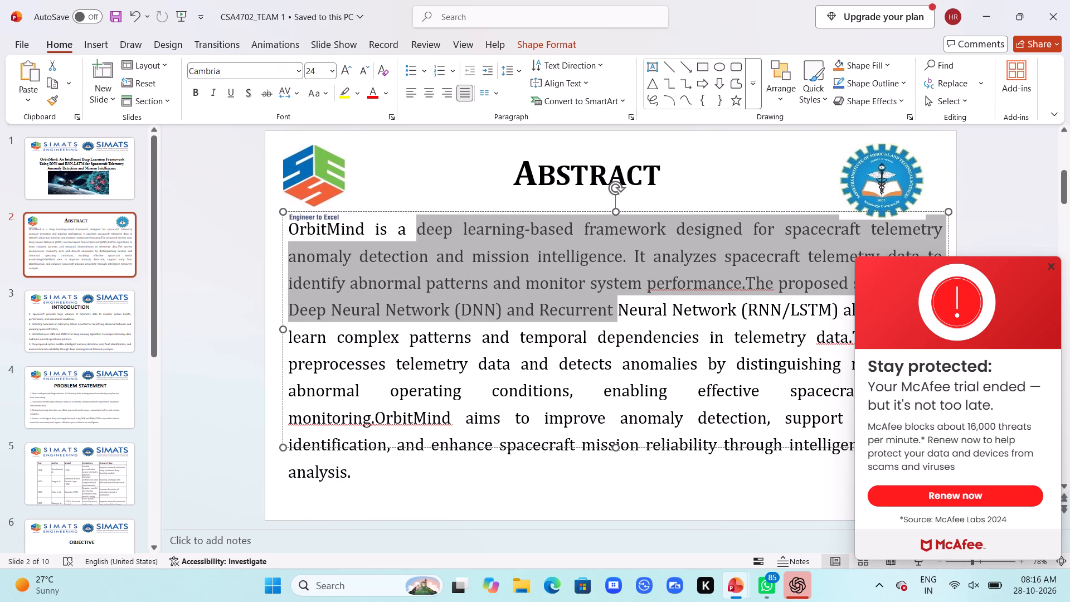
{"action": "left_click_drag", "start_coordinate": [441, 212], "coordinate": [426, 232]}
{"action": "left_click", "coordinate": [397, 215]}
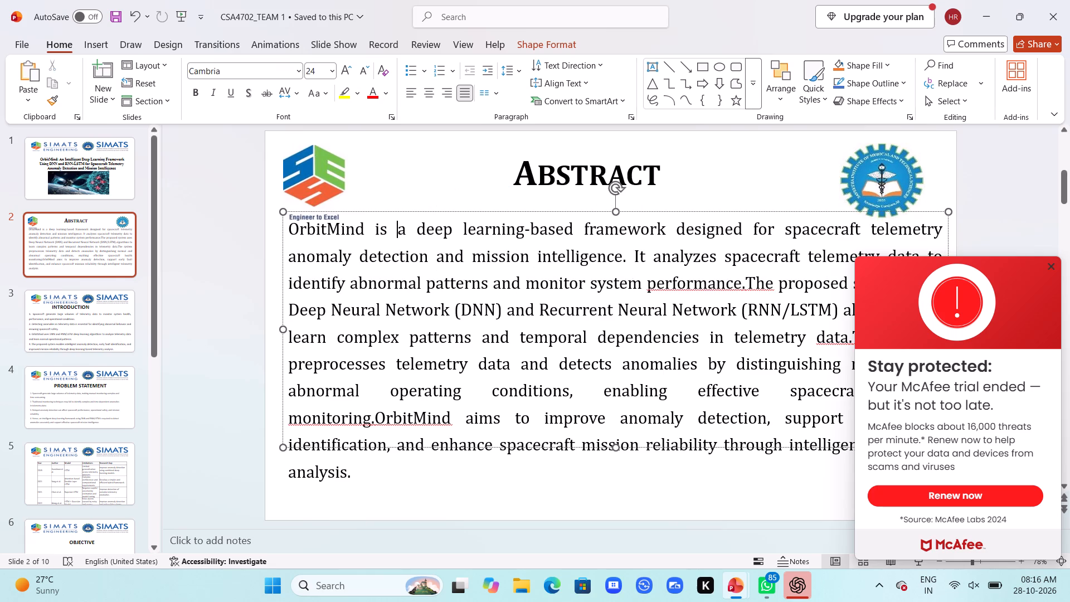
{"action": "left_click_drag", "start_coordinate": [409, 212], "coordinate": [415, 226]}
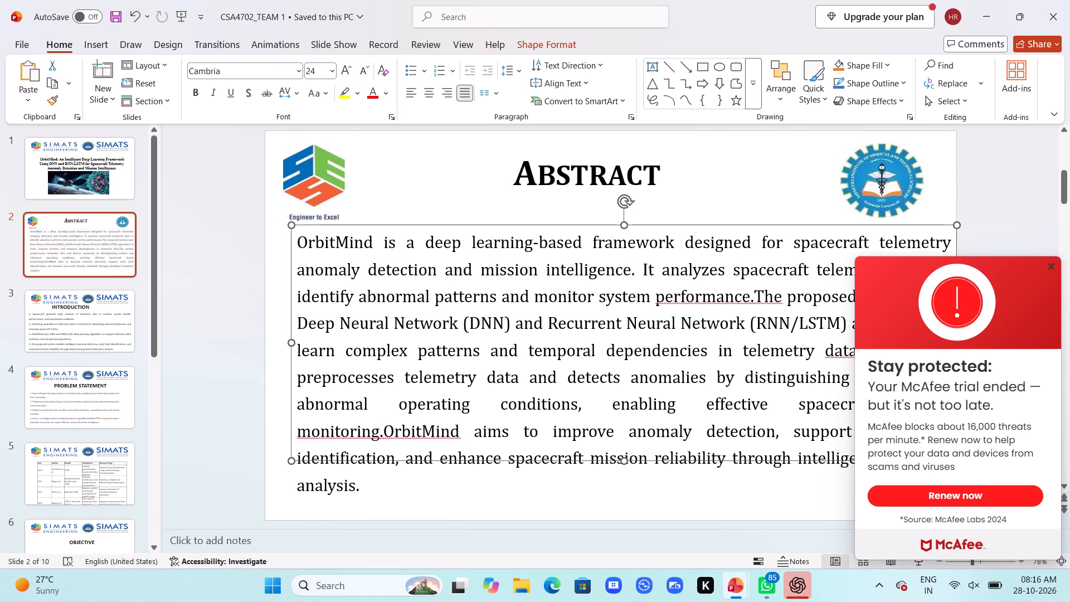
{"action": "left_click", "coordinate": [694, 194]}
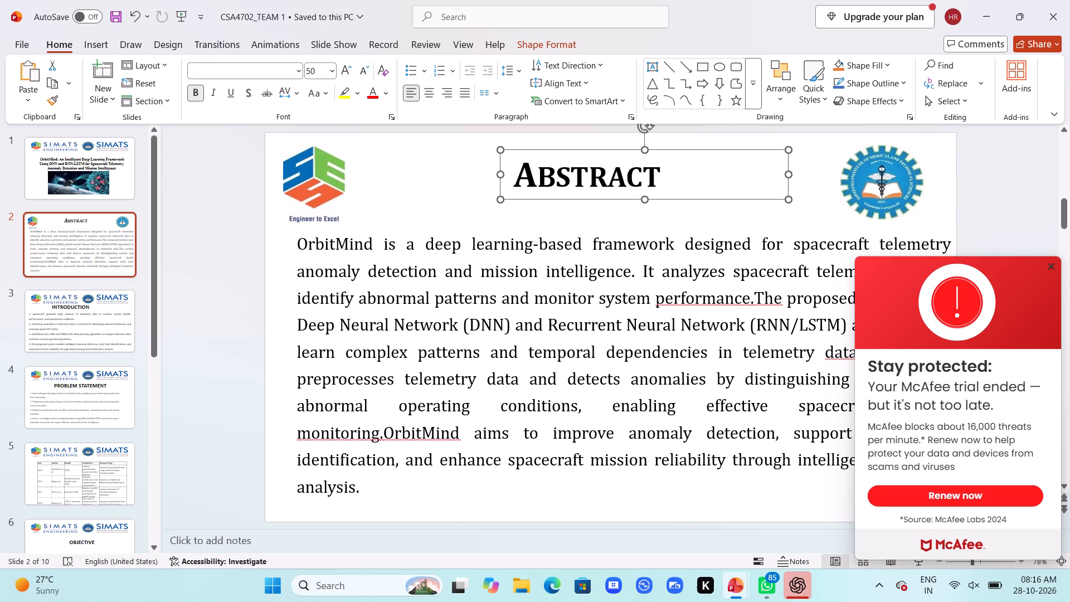
Replace the SIMATS banner on the Introduction slide with the copied round institute emblem.
{"action": "left_click", "coordinate": [40, 313]}
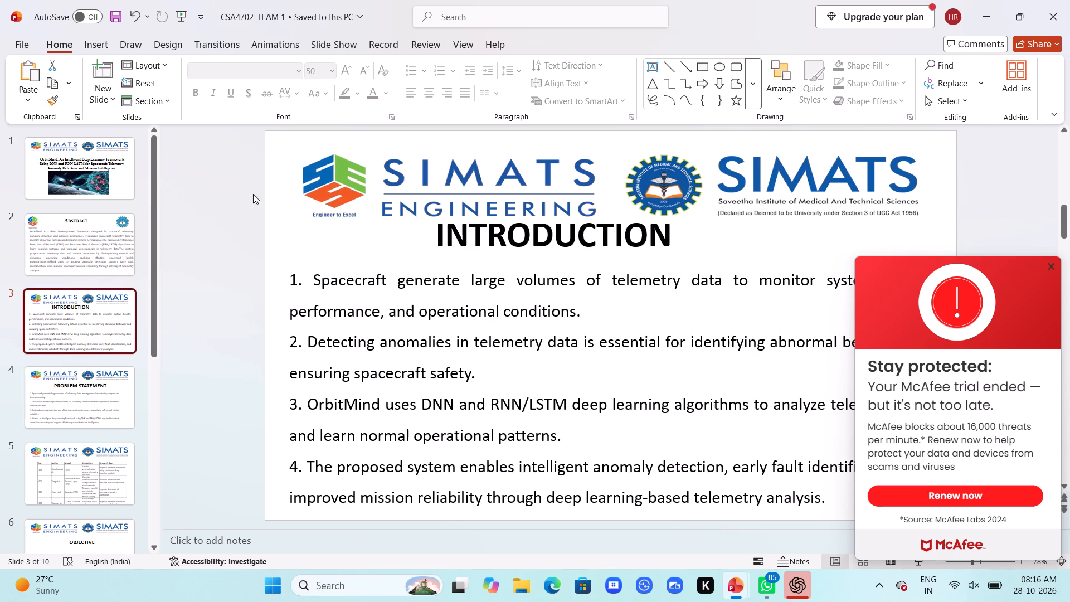
{"action": "left_click", "coordinate": [333, 191]}
{"action": "key", "text": "BackSpace"}
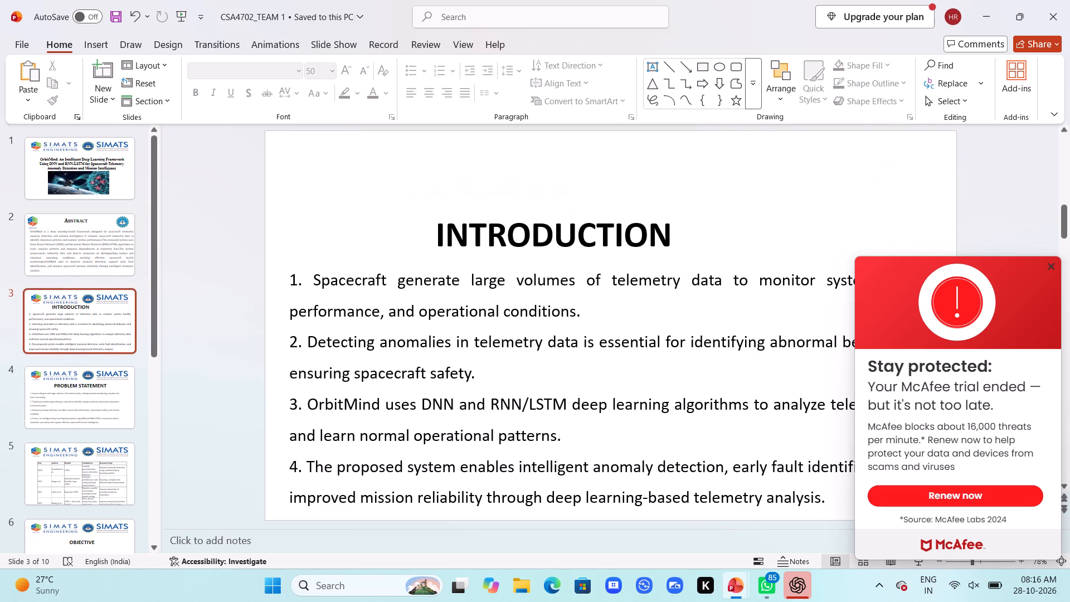
{"action": "key", "text": "ctrl+v"}
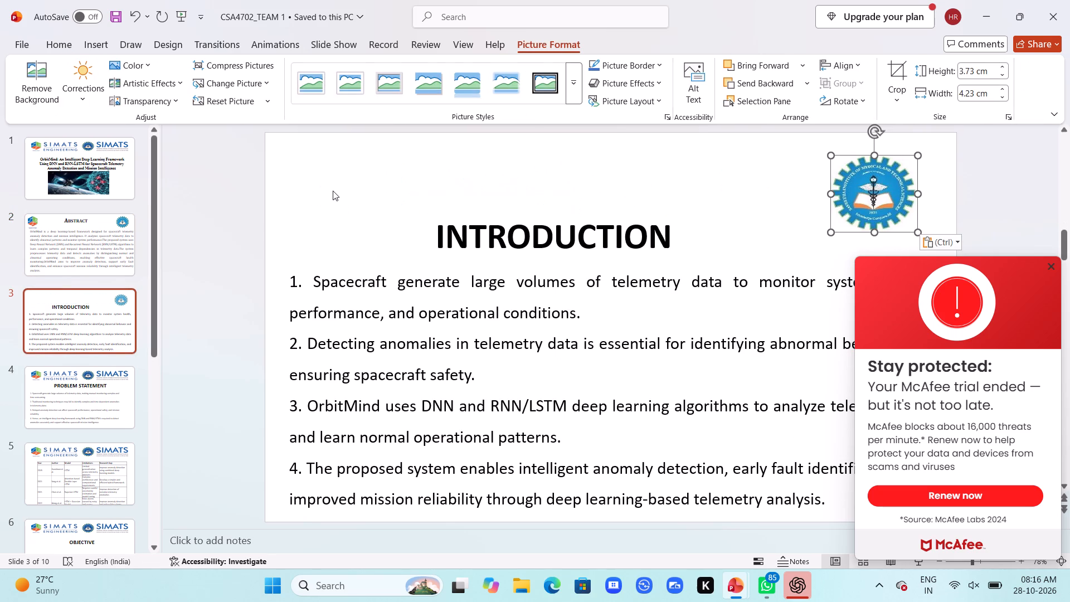
Copy the Engineer to Excel logo from the Abstract slide onto the Introduction slide.
{"action": "left_click", "coordinate": [120, 255]}
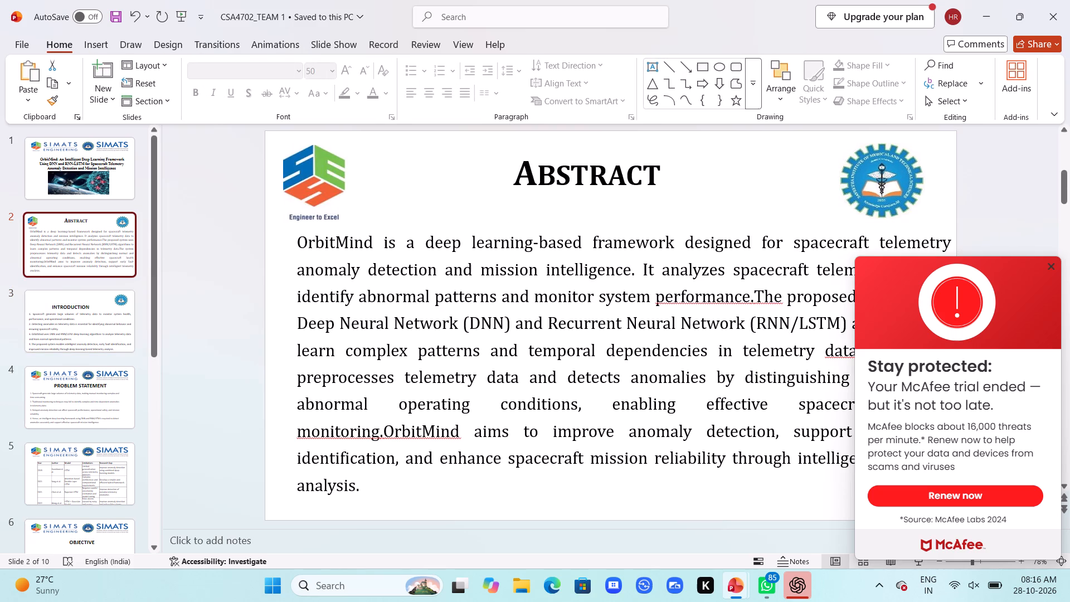
{"action": "left_click", "coordinate": [320, 183]}
{"action": "key", "text": "ctrl+c"}
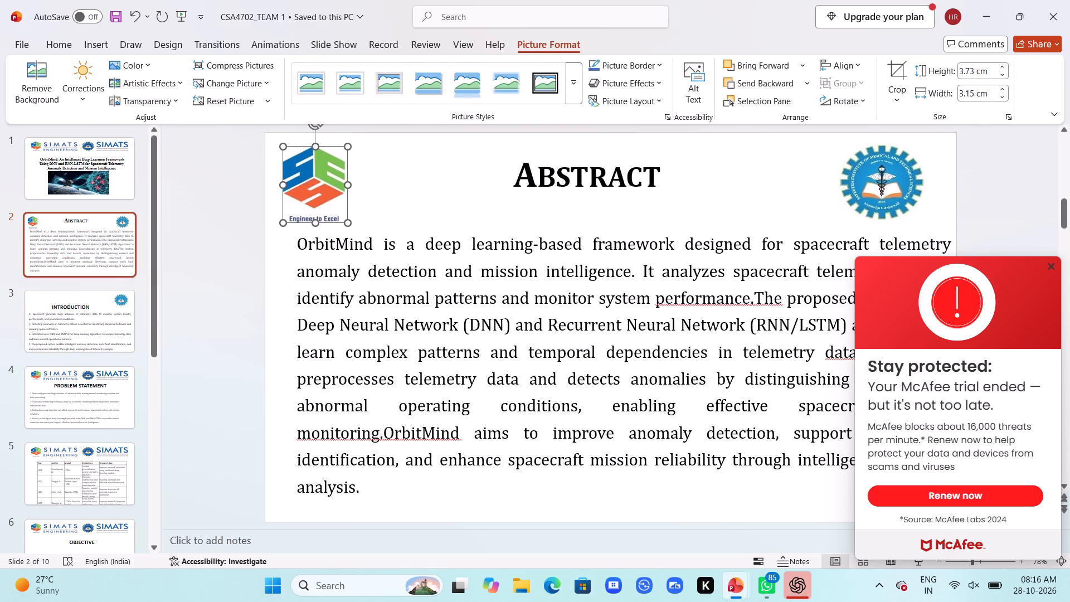
{"action": "left_click", "coordinate": [63, 337]}
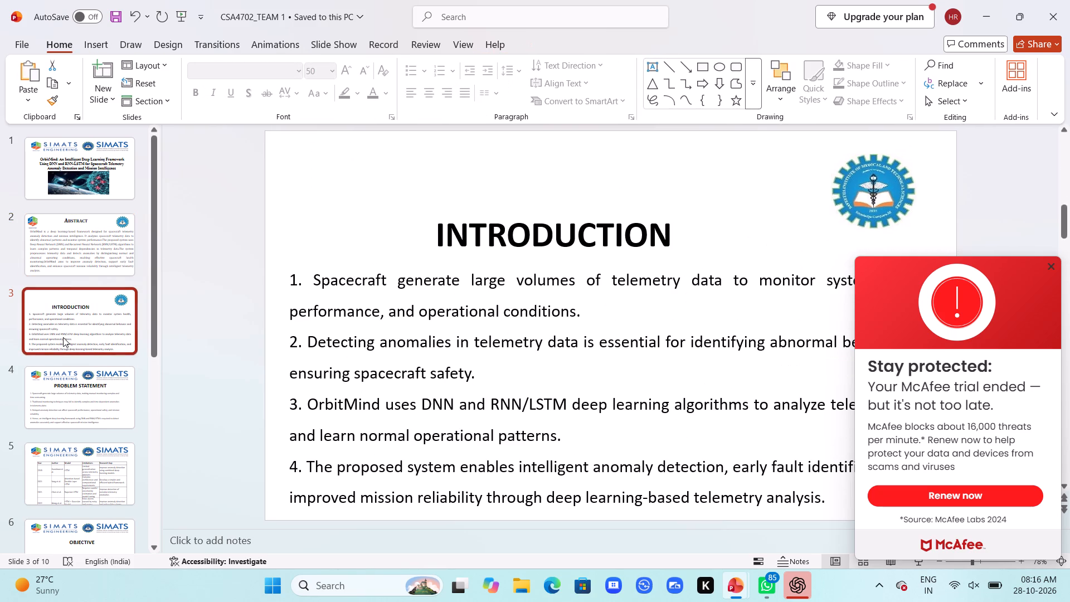
{"action": "key", "text": "ctrl+v"}
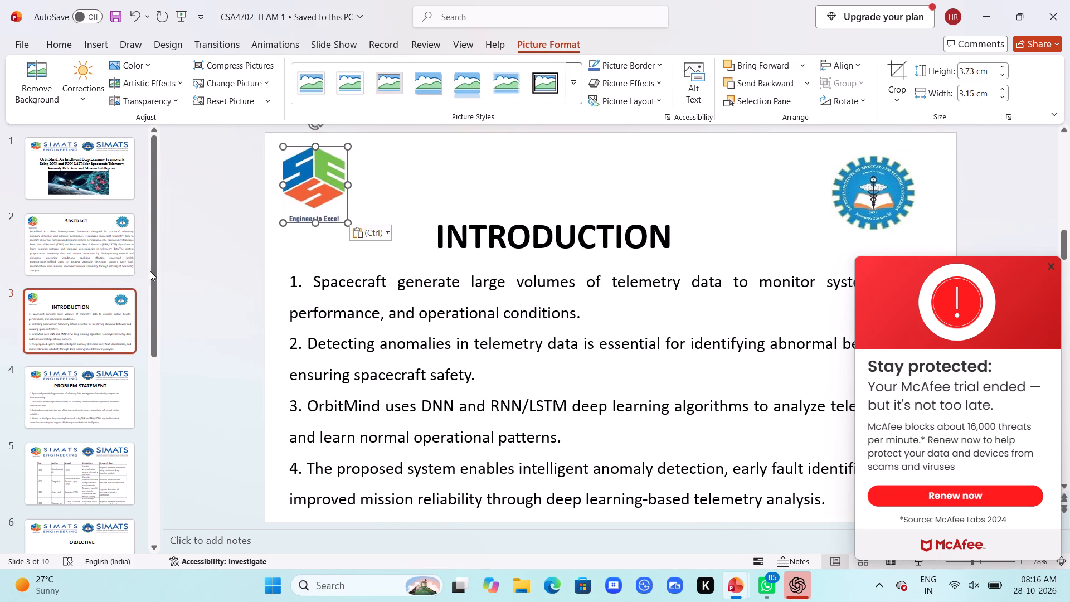
Move the INTRODUCTION heading up between the two logos at the top of the slide.
{"action": "left_click", "coordinate": [520, 235]}
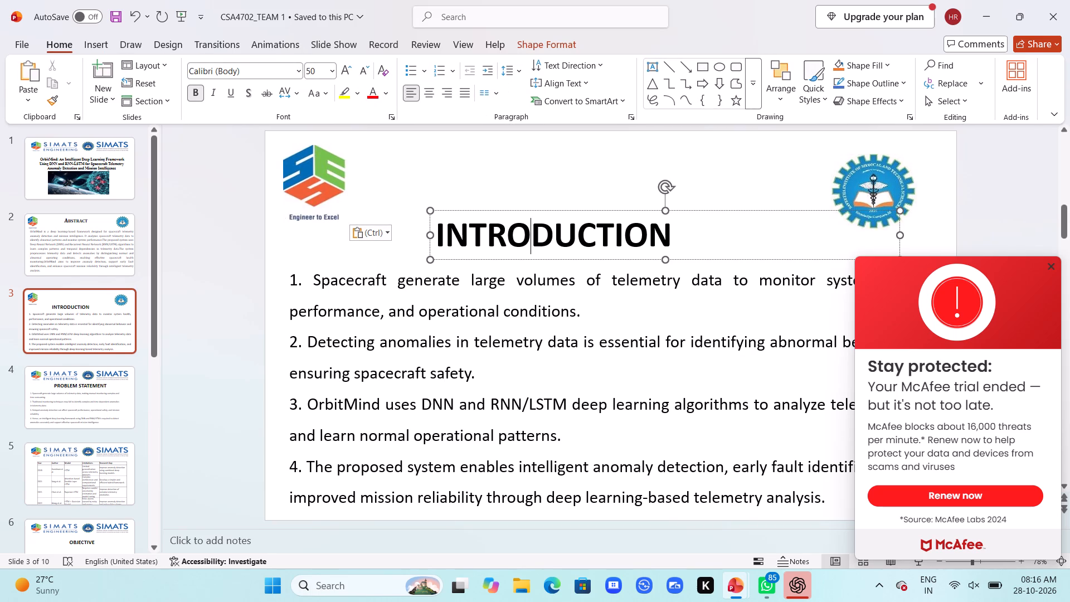
{"action": "left_click_drag", "start_coordinate": [484, 210], "coordinate": [490, 192]}
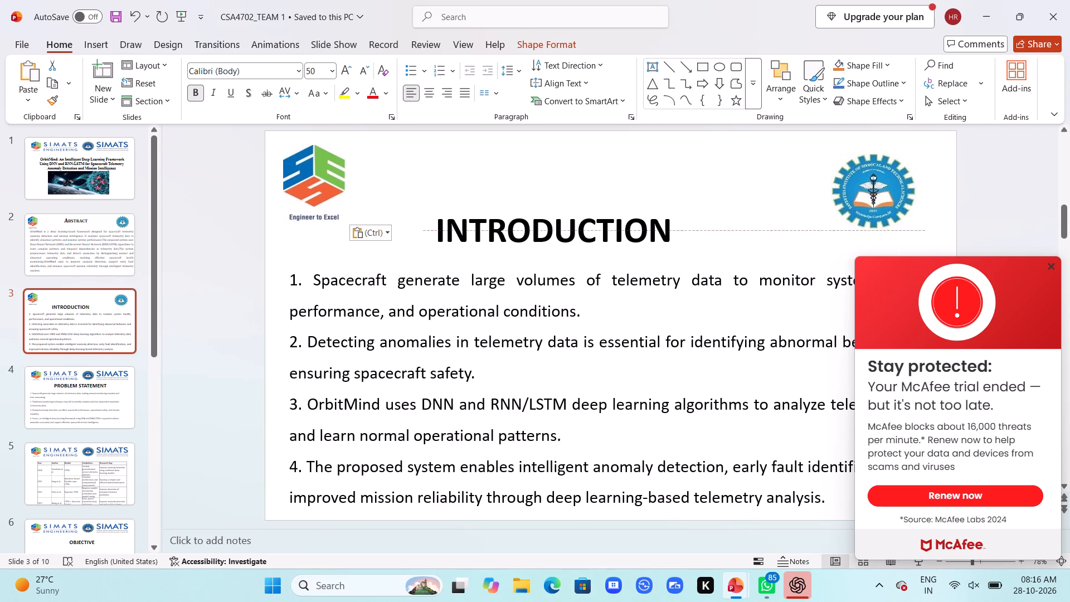
{"action": "left_click_drag", "start_coordinate": [490, 192], "coordinate": [508, 154]}
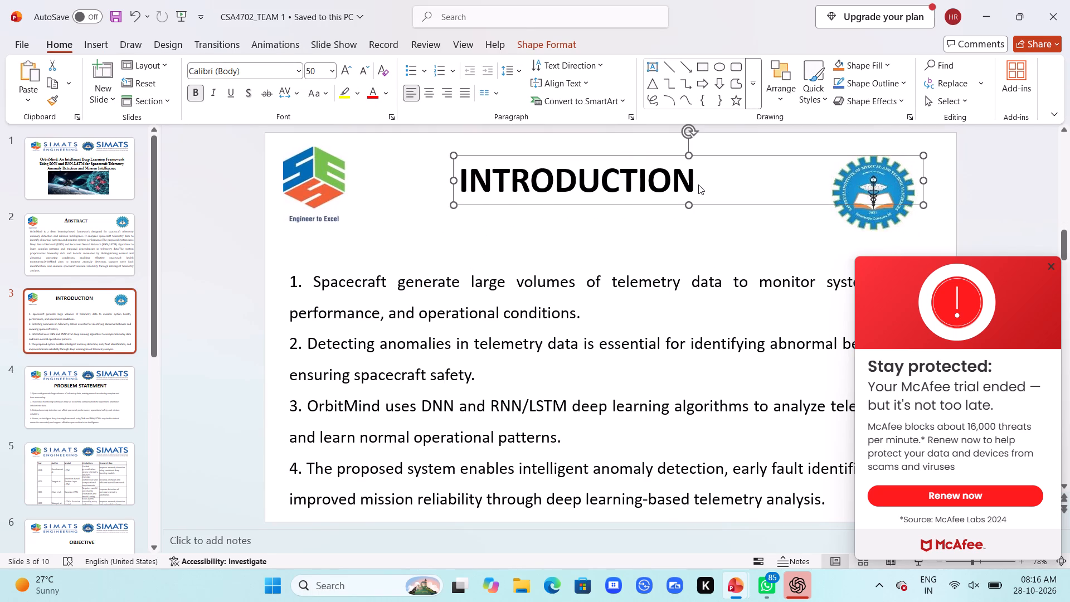
Retype the heading of the Introduction slide in title case as "Introduction".
{"action": "left_click", "coordinate": [698, 185]}
{"action": "left_click", "coordinate": [694, 179]}
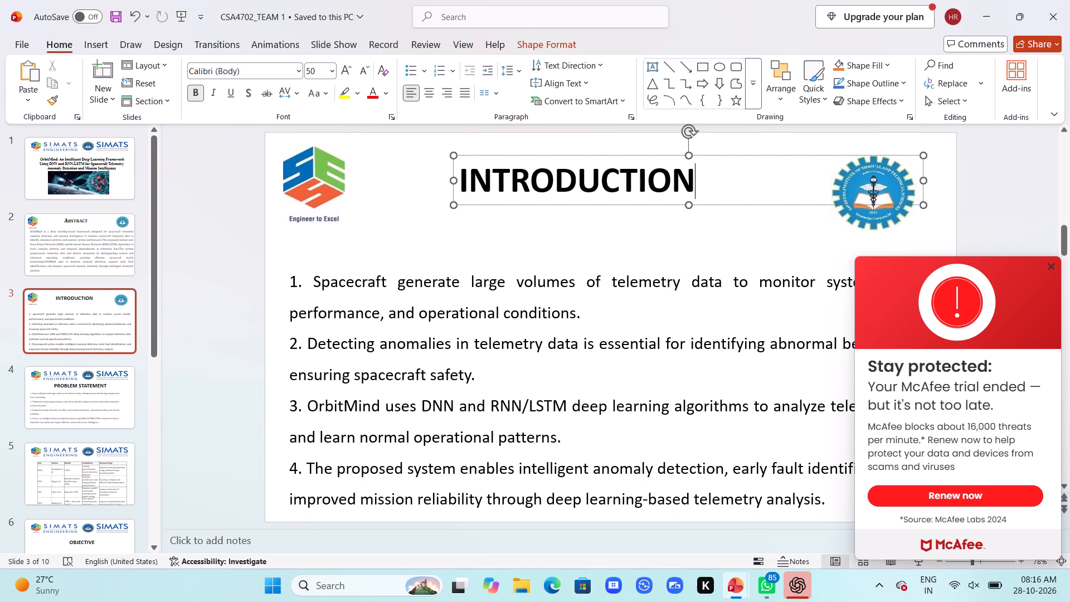
{"action": "key", "text": "BackSpace"}
{"action": "key", "text": "BackSpace"}
{"action": "key", "text": "BackSpace"}
{"action": "key", "text": "BackSpace"}
{"action": "key", "text": "BackSpace"}
{"action": "key", "text": "BackSpace"}
{"action": "key", "text": "BackSpace"}
{"action": "key", "text": "BackSpace"}
{"action": "key", "text": "BackSpace"}
{"action": "key", "text": "BackSpace"}
{"action": "key", "text": "BackSpace"}
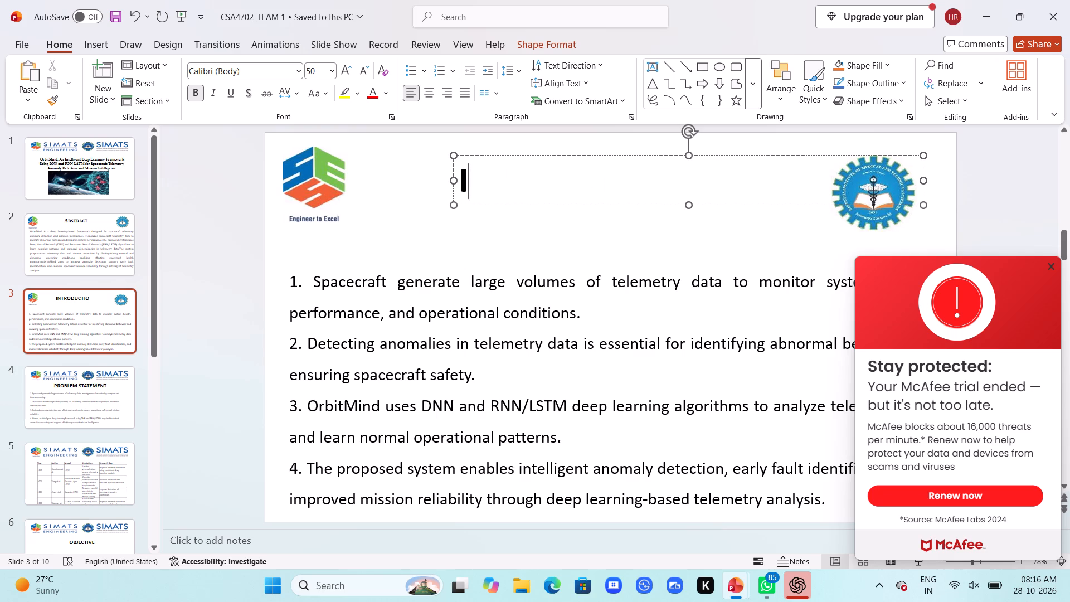
{"action": "type", "text": "ntoduction"}
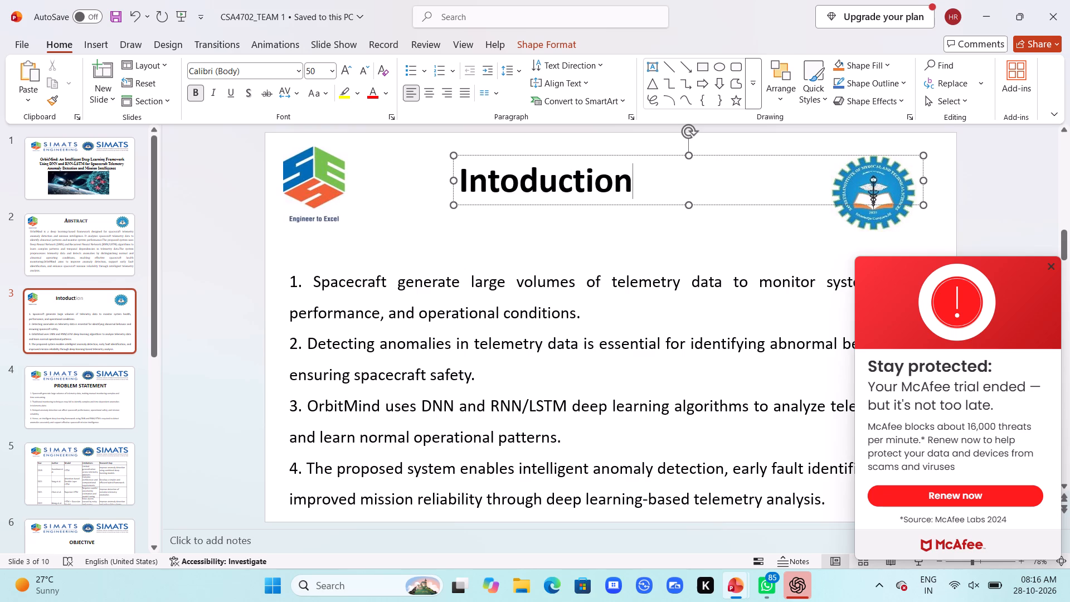
{"action": "left_click", "coordinate": [499, 184]}
{"action": "key", "text": "r"}
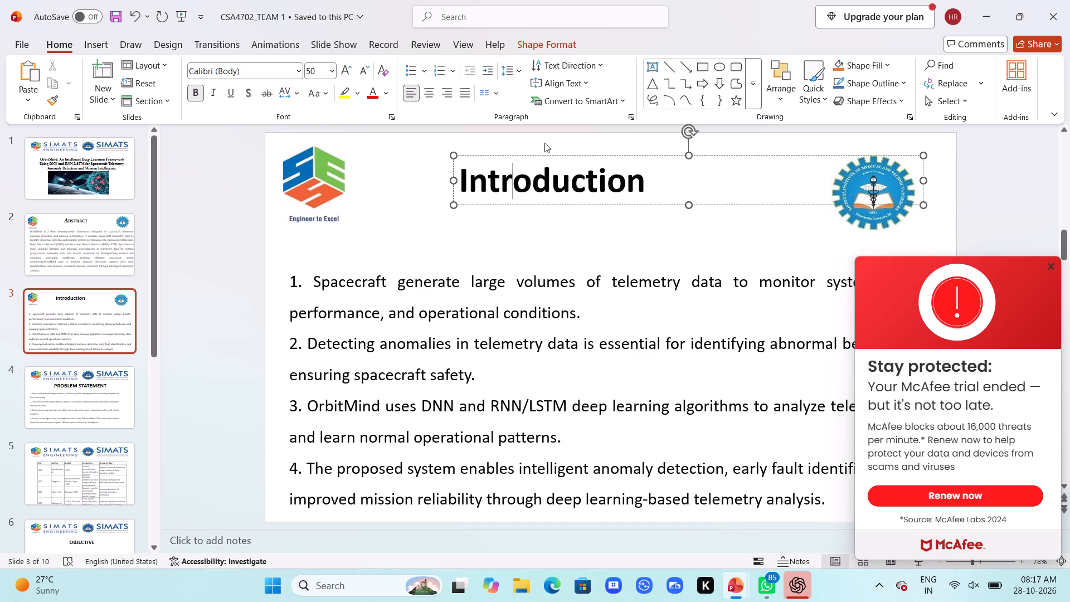
Format the Introduction heading with the Small Caps effect and the Cambria font.
{"action": "left_click_drag", "start_coordinate": [643, 179], "coordinate": [468, 183]}
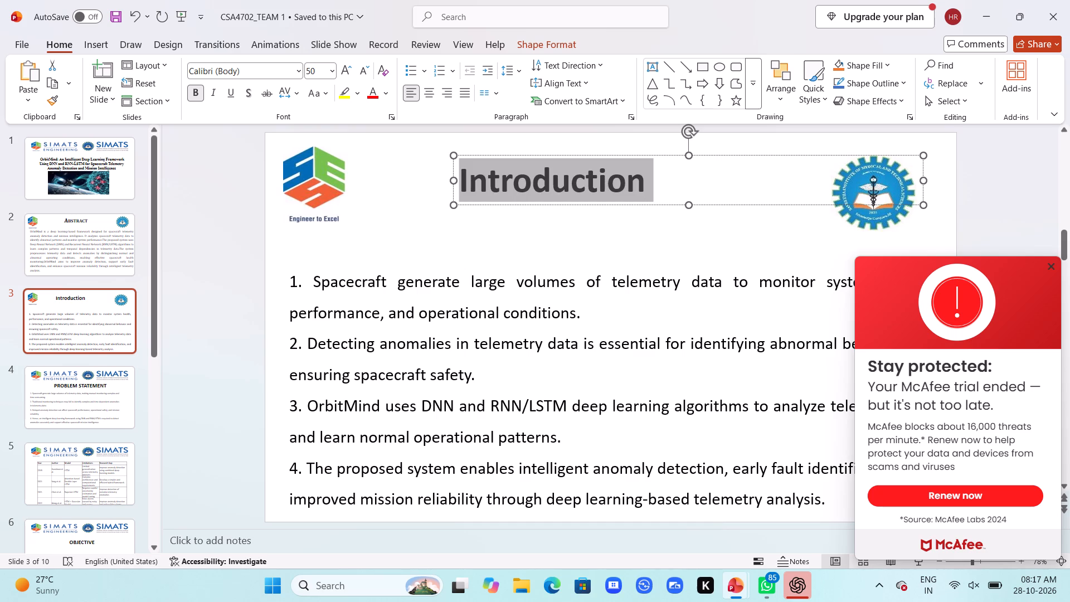
{"action": "left_click_drag", "start_coordinate": [468, 183], "coordinate": [455, 183]}
{"action": "left_click", "coordinate": [392, 114]}
{"action": "left_click", "coordinate": [542, 304]}
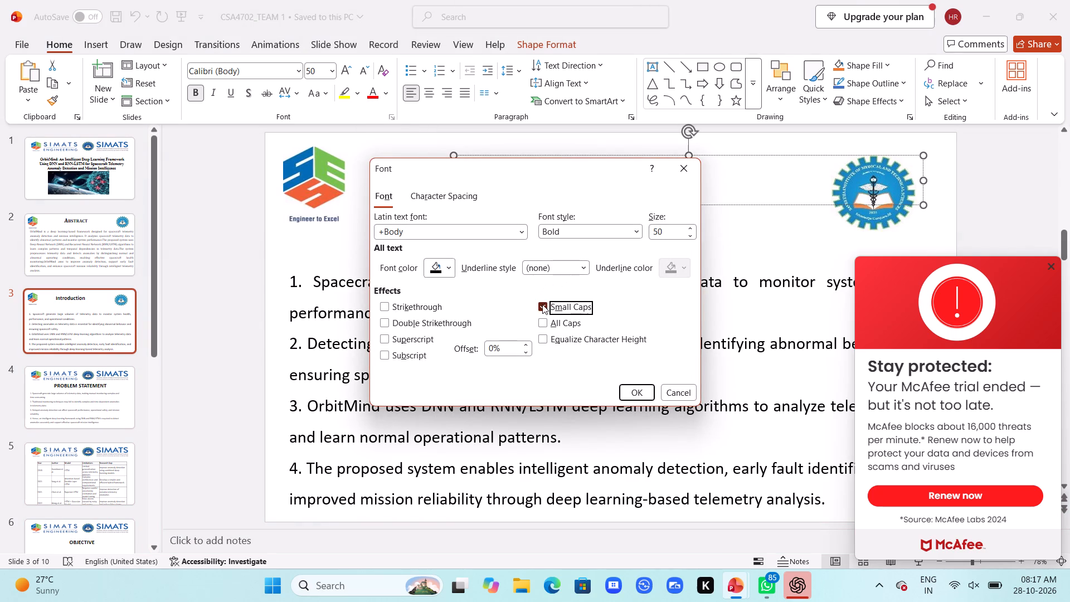
{"action": "left_click", "coordinate": [639, 392]}
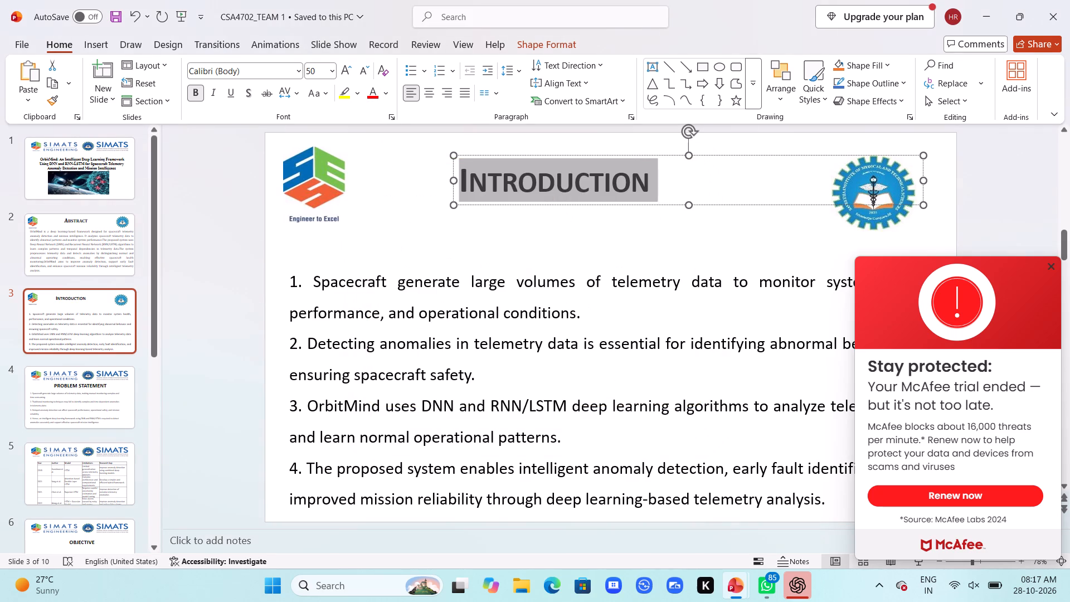
{"action": "left_click", "coordinate": [263, 69]}
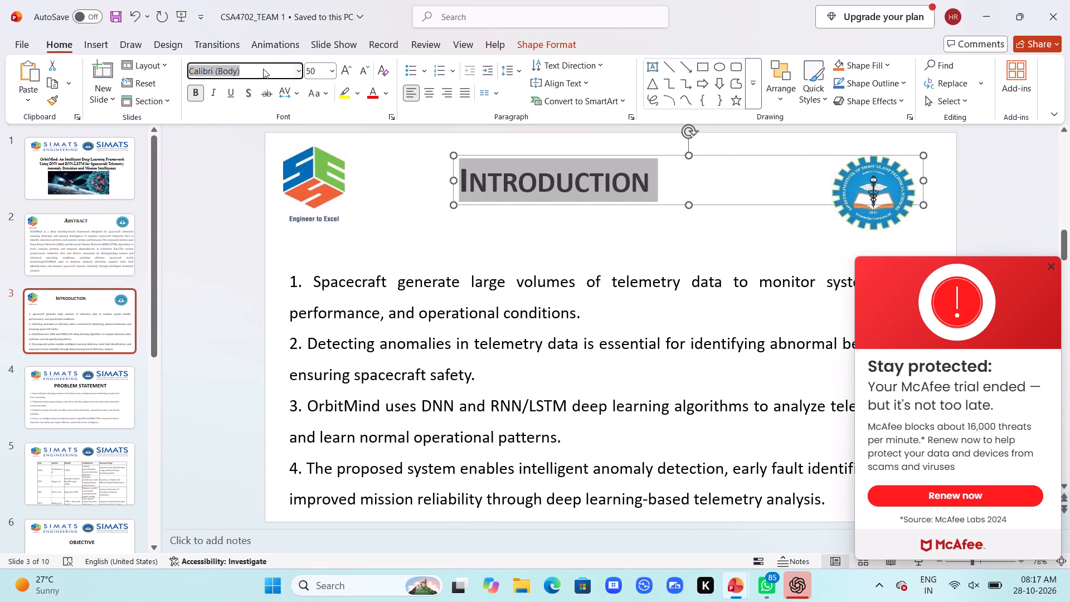
{"action": "key", "text": "BackSpace"}
{"action": "type", "text": "cam"}
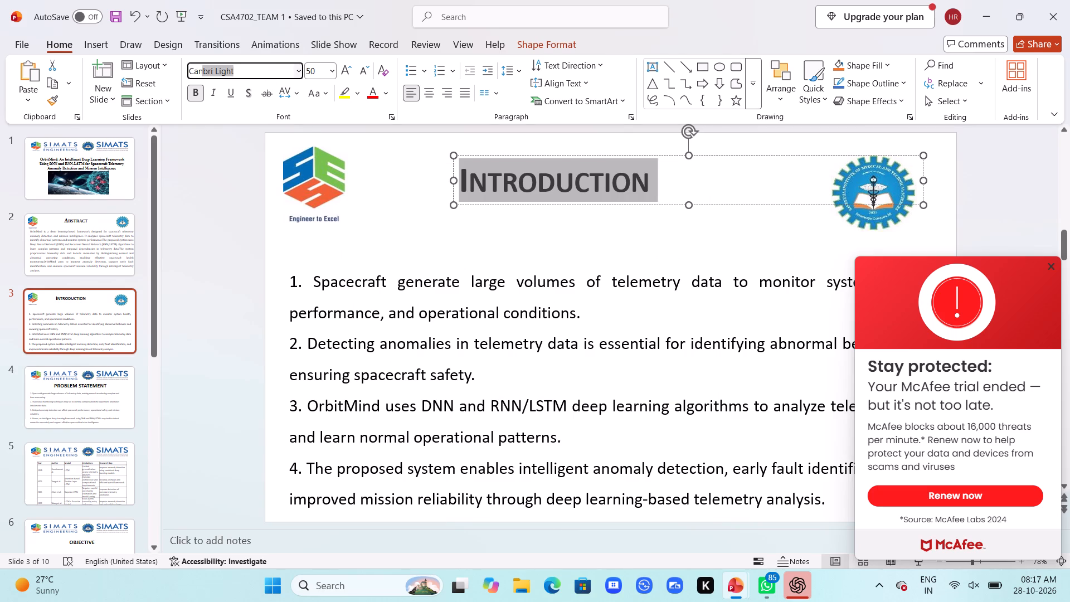
{"action": "key", "text": "Return"}
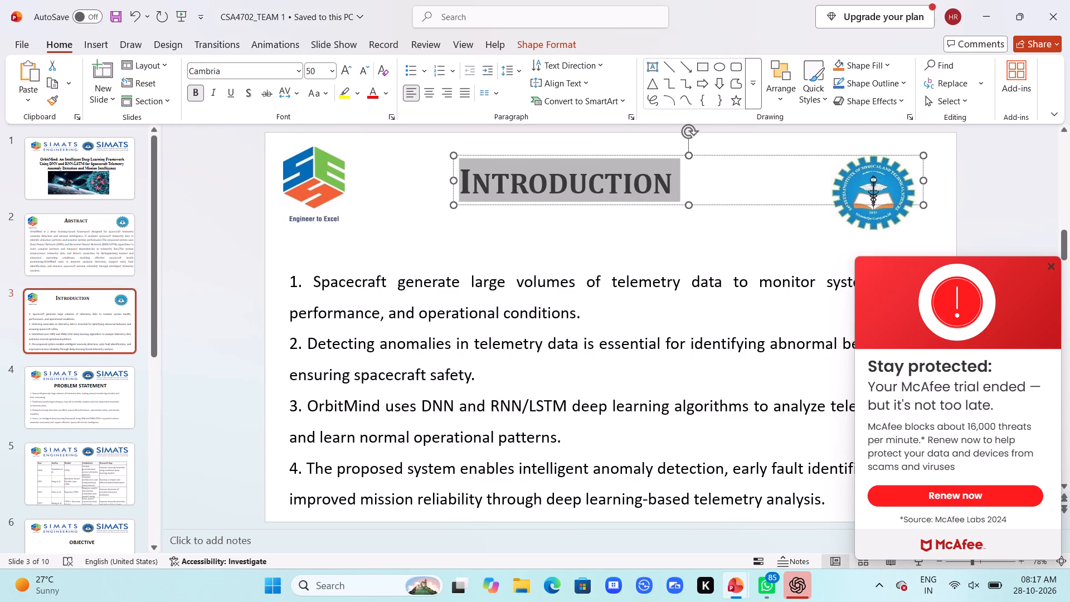
Move the body text box on the Introduction slide up slightly, closer to the logos.
{"action": "left_click", "coordinate": [451, 400]}
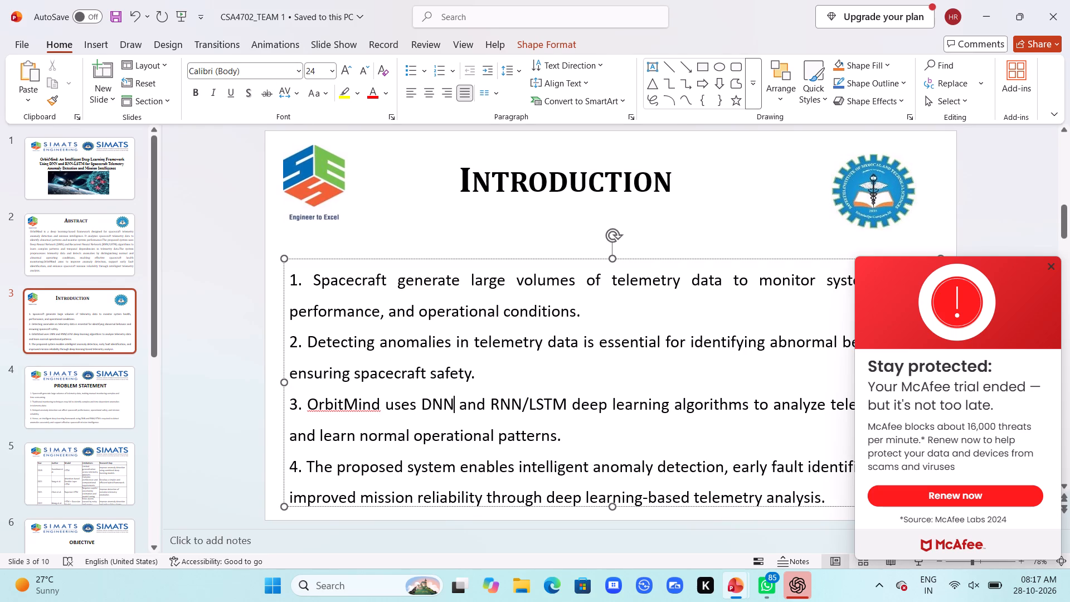
{"action": "left_click_drag", "start_coordinate": [479, 260], "coordinate": [478, 240]}
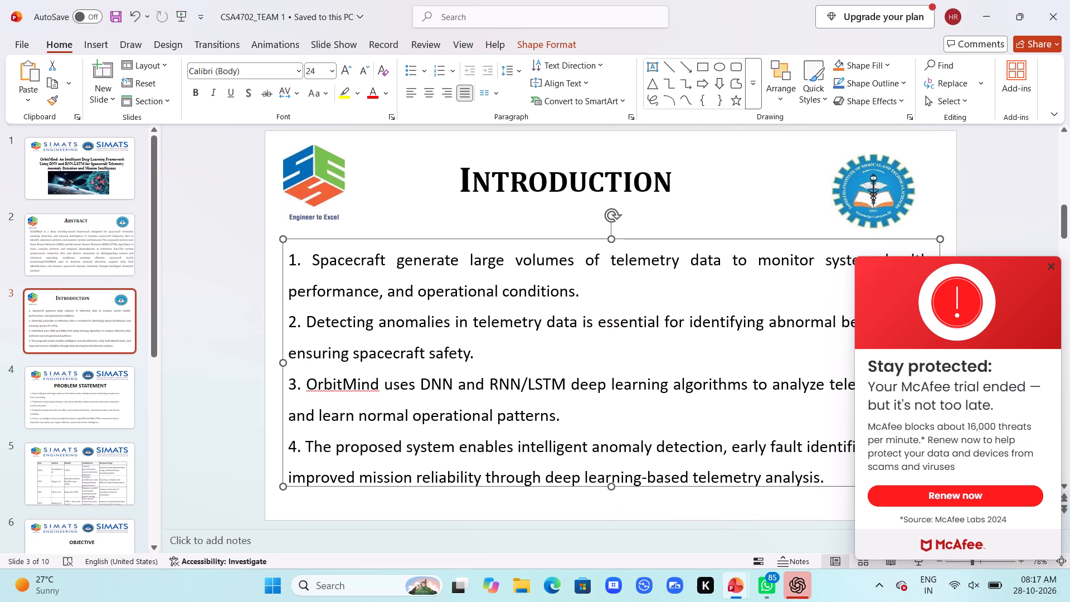
Set the font of the four body paragraphs on the Introduction slide to Cambria.
{"action": "left_click_drag", "start_coordinate": [319, 261], "coordinate": [474, 321]}
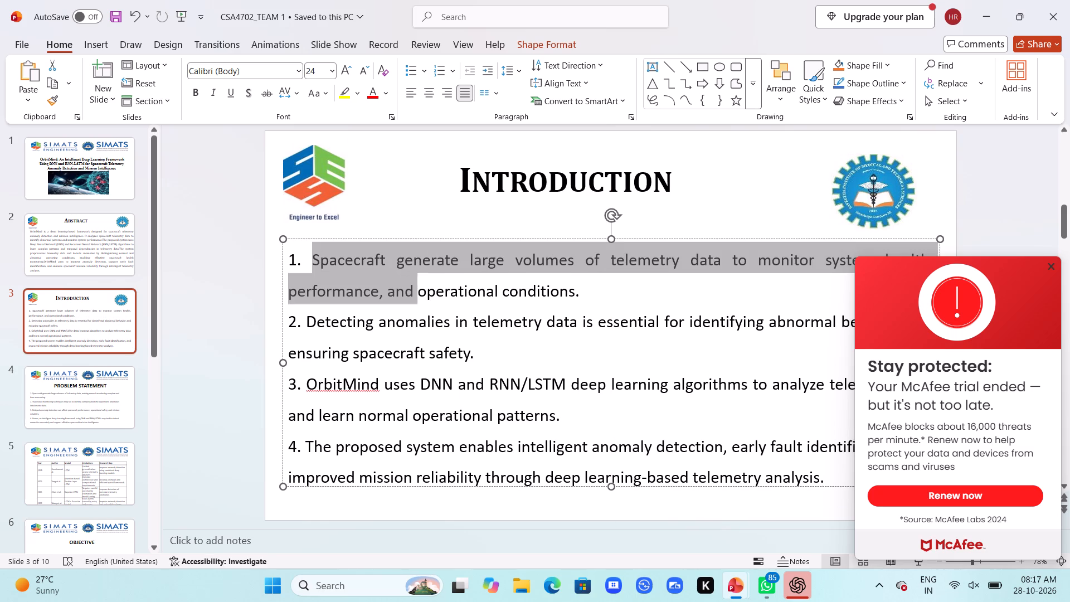
{"action": "left_click_drag", "start_coordinate": [474, 321], "coordinate": [830, 492]}
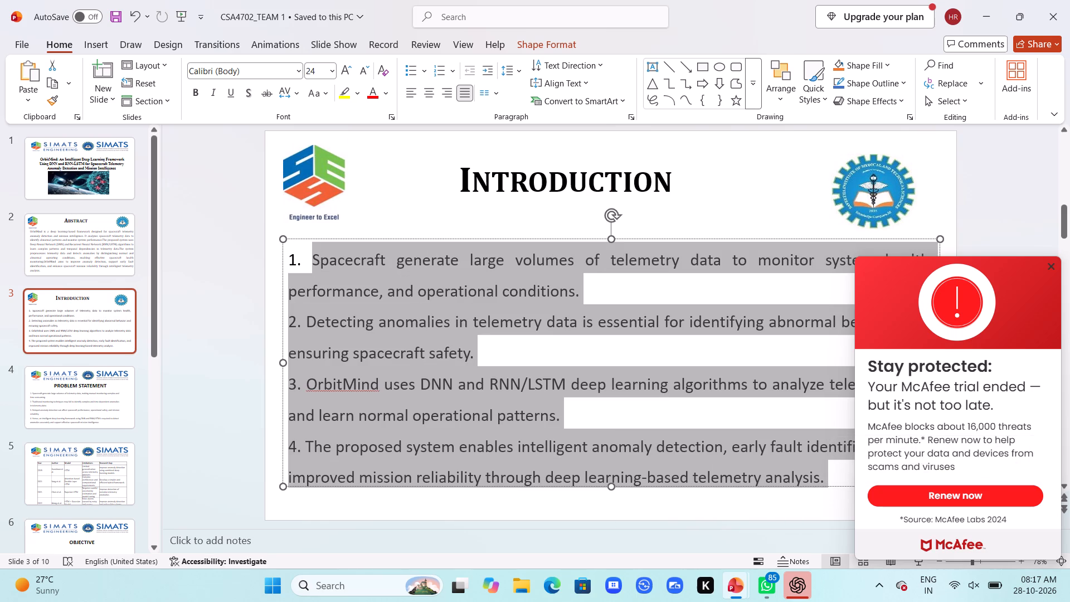
{"action": "left_click", "coordinate": [259, 70]}
{"action": "key", "text": "BackSpace"}
{"action": "type", "text": "cam"}
{"action": "key", "text": "Return"}
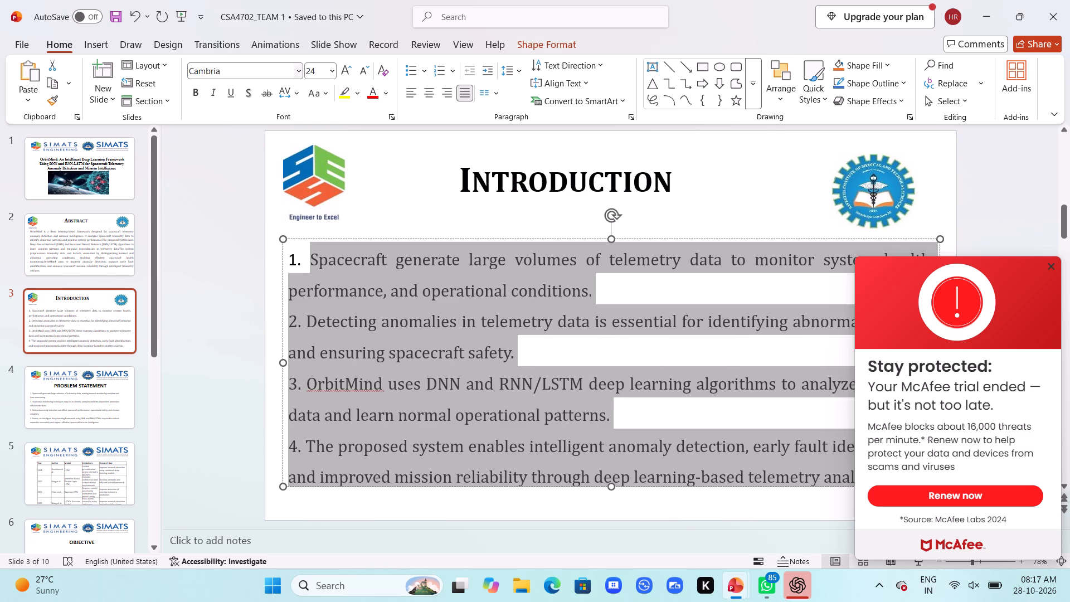
{"action": "left_click", "coordinate": [402, 212]}
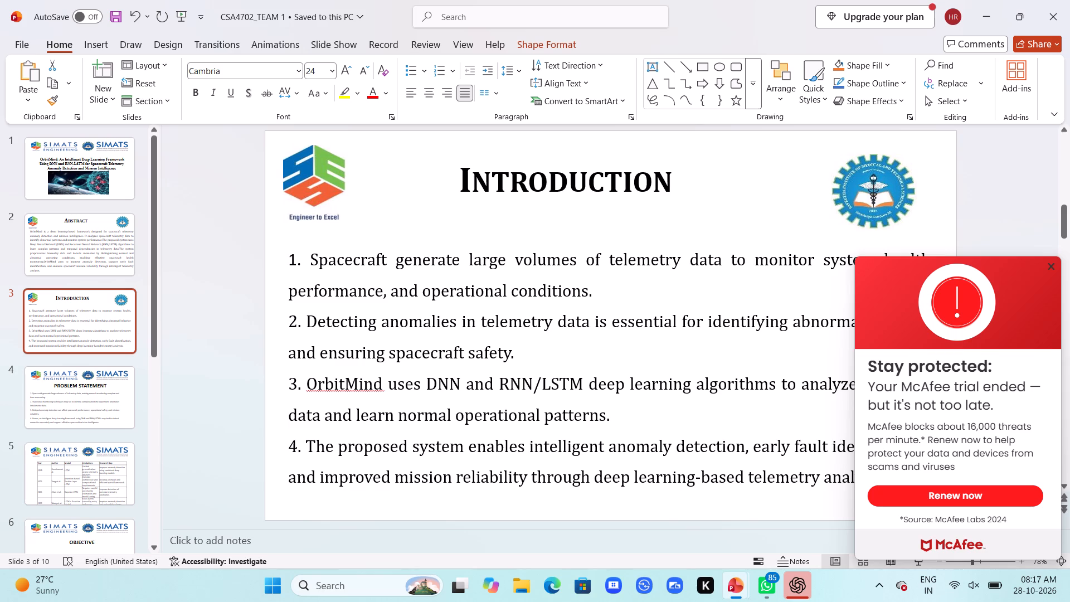
Delete the manually typed numbers 1. to 4. from the starts of the four Introduction paragraphs.
{"action": "left_click", "coordinate": [313, 264]}
{"action": "key", "text": "BackSpace"}
{"action": "key", "text": "BackSpace"}
{"action": "key", "text": "BackSpace"}
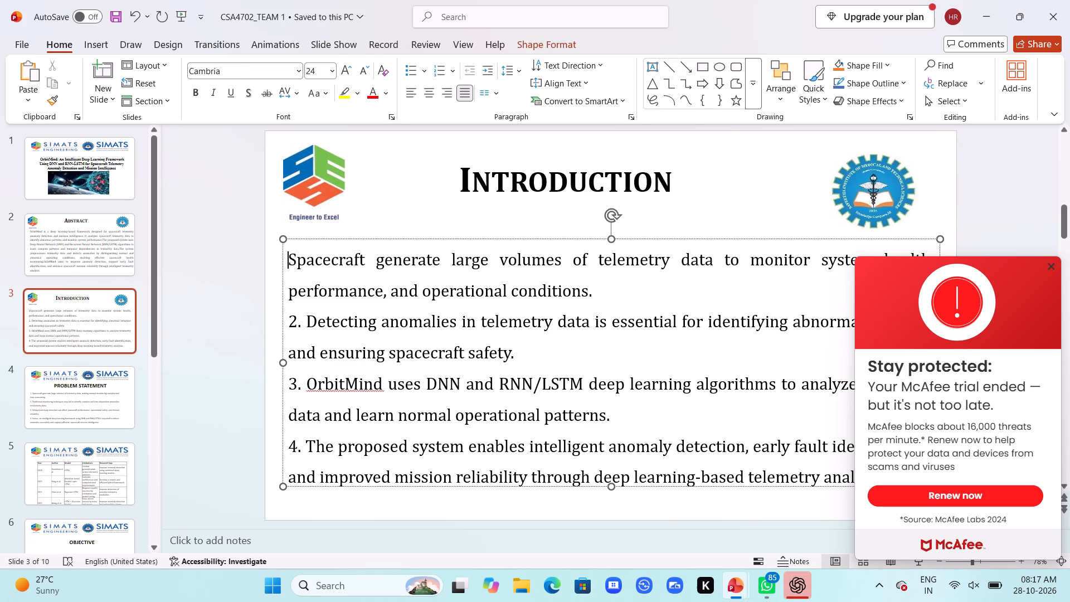
{"action": "key", "text": "Down"}
{"action": "key", "text": "Down"}
{"action": "key", "text": "Right"}
{"action": "key", "text": "Right"}
{"action": "key", "text": "Right"}
{"action": "key", "text": "BackSpace"}
{"action": "key", "text": "BackSpace"}
{"action": "key", "text": "BackSpace"}
{"action": "key", "text": "Down"}
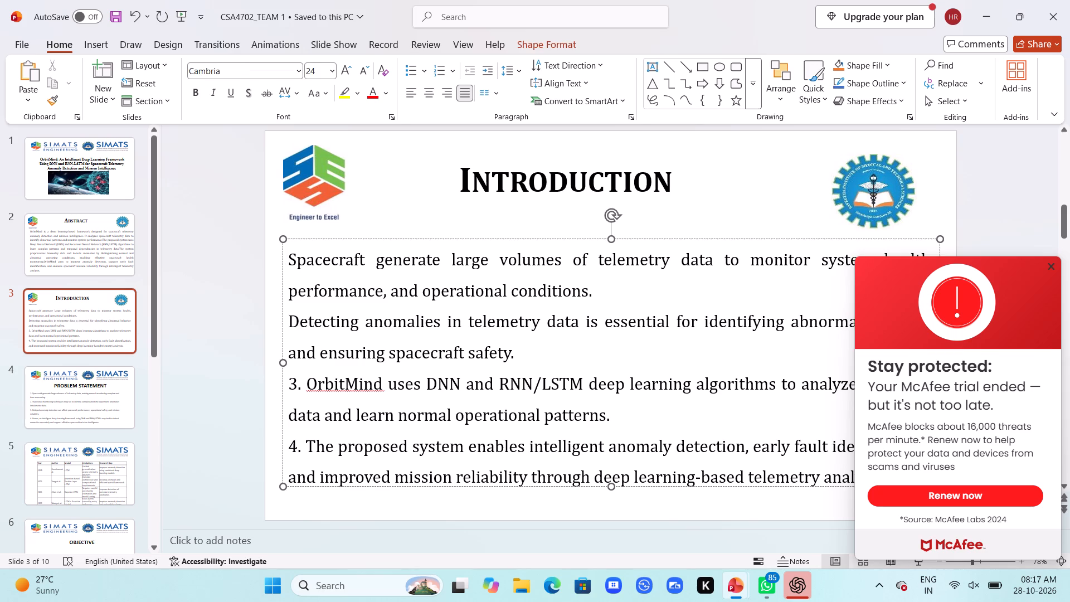
{"action": "key", "text": "Down"}
{"action": "key", "text": "Right"}
{"action": "key", "text": "Right"}
{"action": "key", "text": "Right"}
{"action": "key", "text": "BackSpace"}
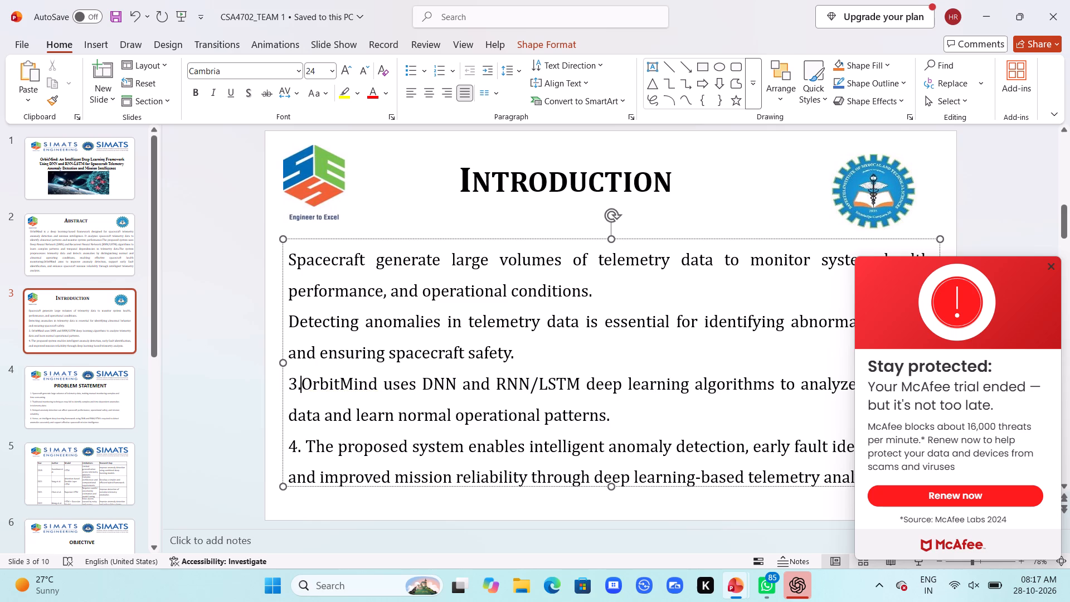
{"action": "key", "text": "BackSpace"}
{"action": "key", "text": "BackSpace"}
{"action": "key", "text": "Down"}
{"action": "key", "text": "Down"}
{"action": "key", "text": "Right"}
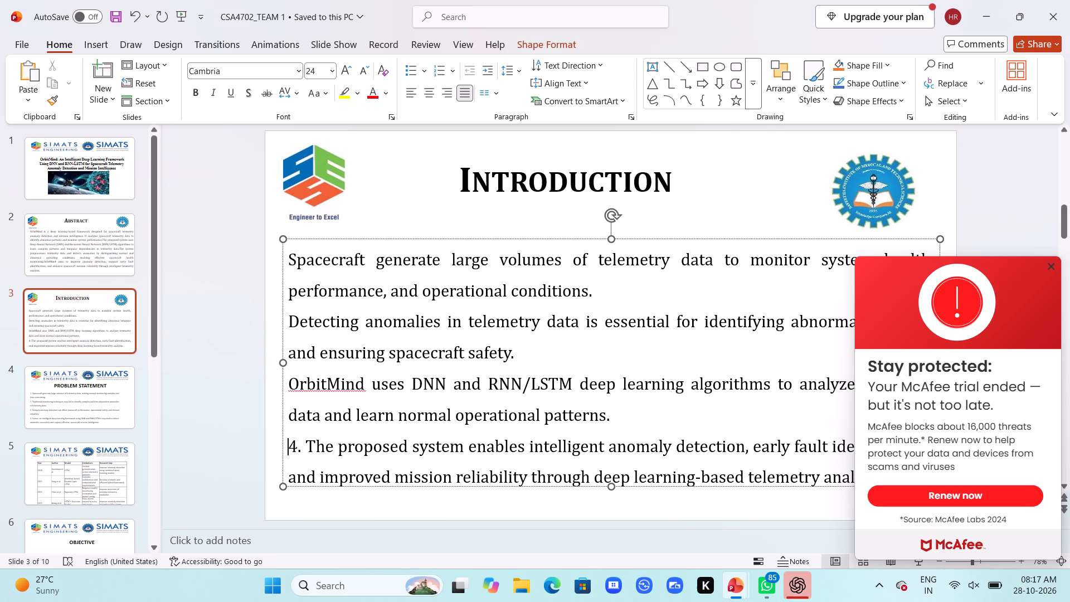
{"action": "key", "text": "Right"}
{"action": "key", "text": "Right"}
{"action": "key", "text": "BackSpace"}
{"action": "key", "text": "BackSpace"}
{"action": "key", "text": "BackSpace"}
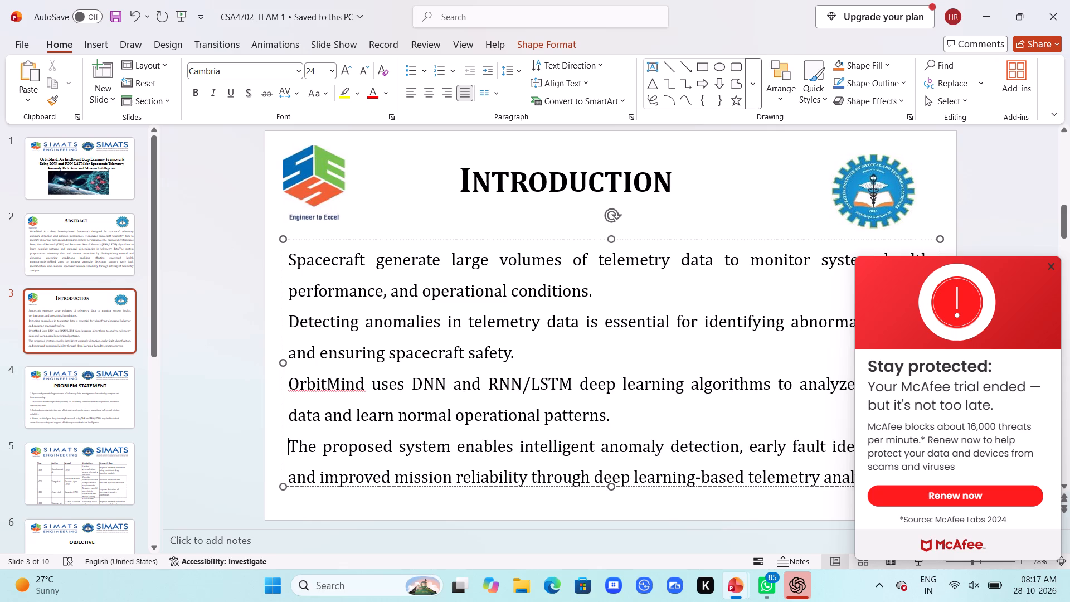
Apply round bullets to all four body paragraphs on the Introduction slide.
{"action": "left_click_drag", "start_coordinate": [290, 259], "coordinate": [707, 479]}
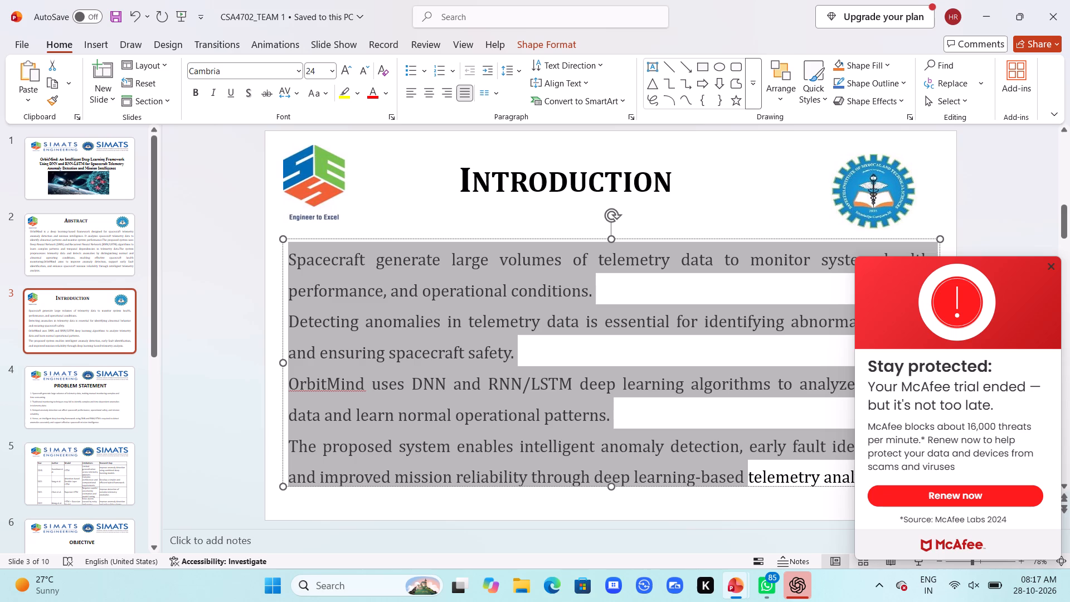
{"action": "left_click_drag", "start_coordinate": [707, 479], "coordinate": [916, 480]}
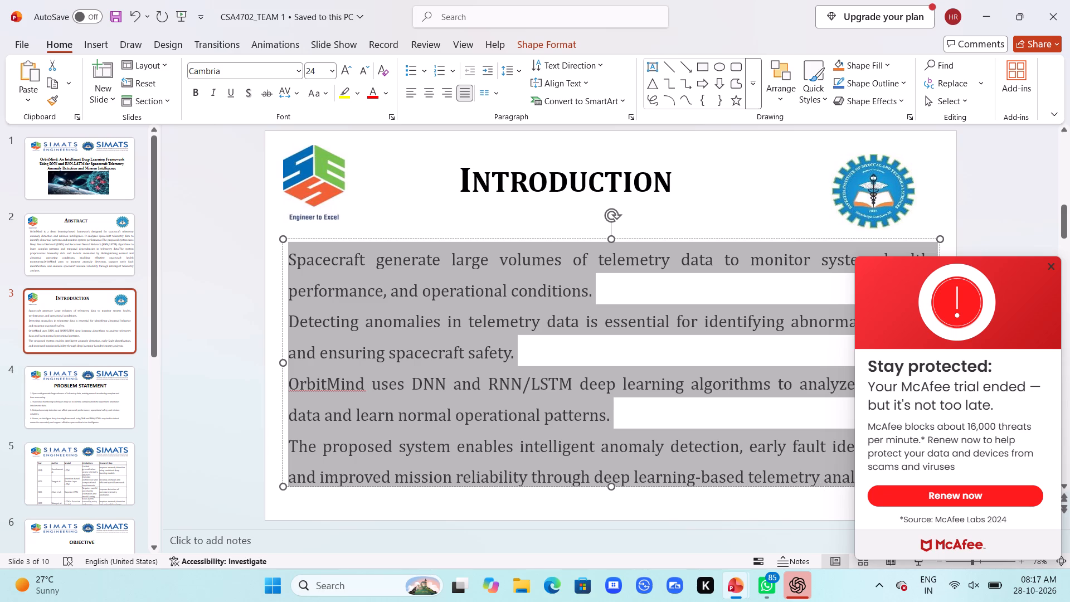
{"action": "left_click_drag", "start_coordinate": [916, 480], "coordinate": [943, 477]}
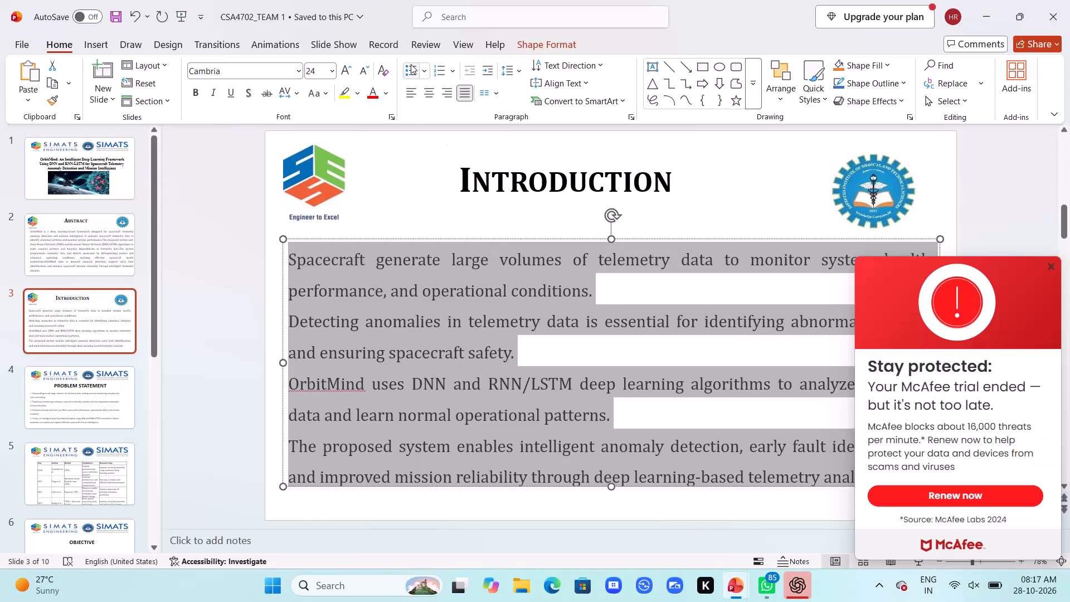
{"action": "left_click", "coordinate": [411, 64]}
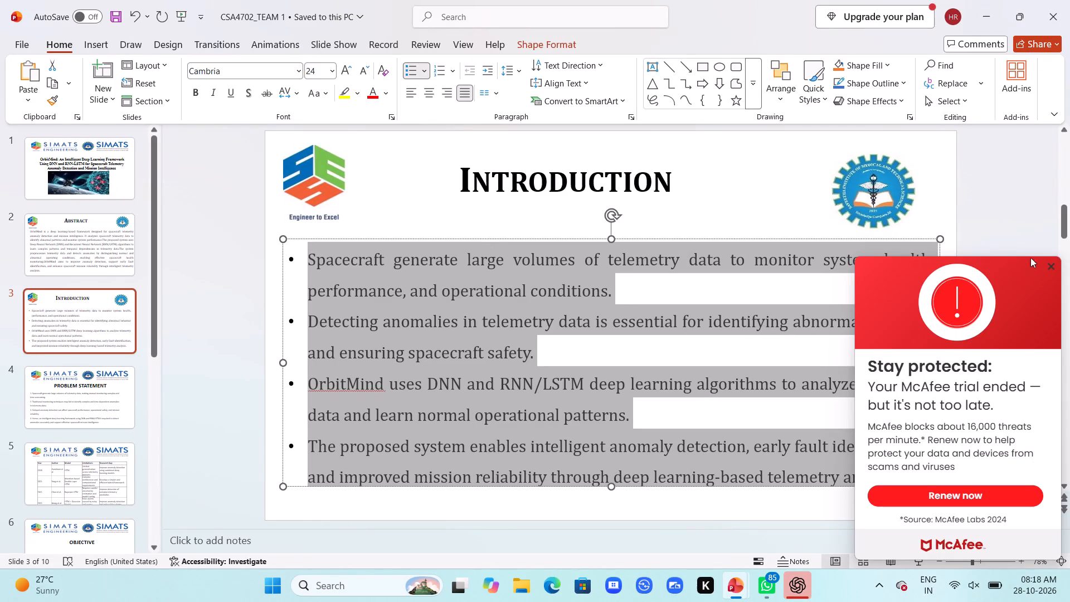
Dismiss the McAfee trial notification covering the slide and deselect the body text.
{"action": "left_click", "coordinate": [1050, 269]}
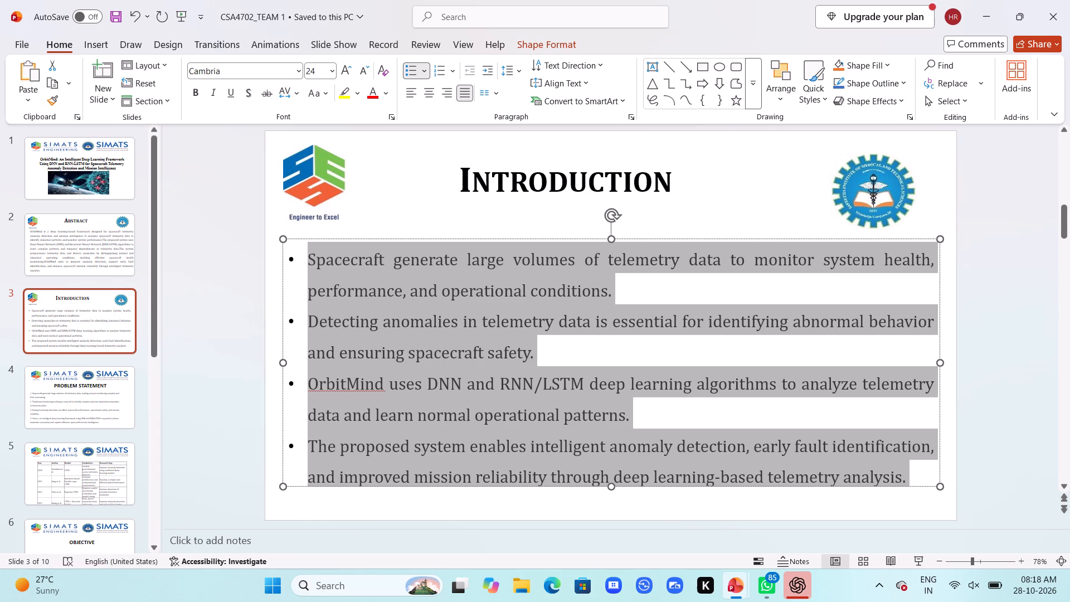
{"action": "left_click", "coordinate": [1022, 205]}
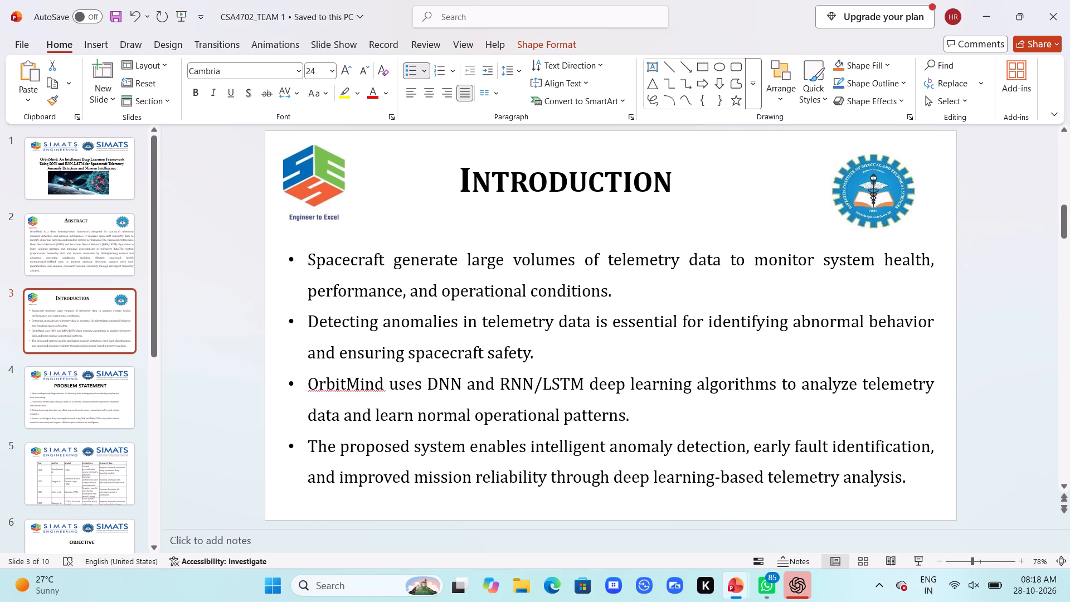
Delete the SIMATS banner from the Problem Statement slide.
{"action": "left_click", "coordinate": [108, 398]}
{"action": "left_click", "coordinate": [610, 194]}
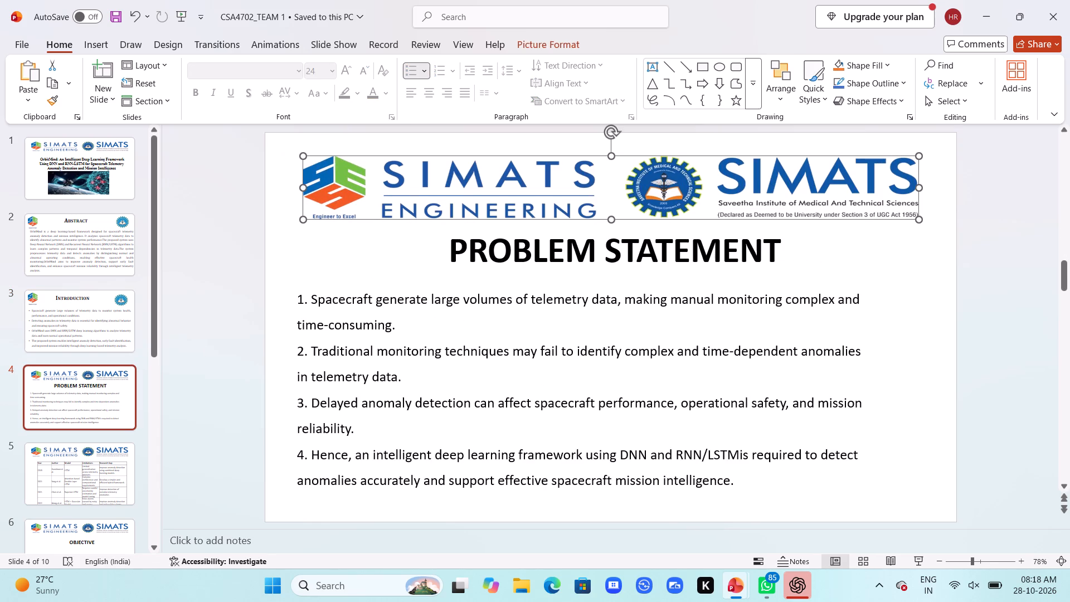
{"action": "key", "text": "BackSpace"}
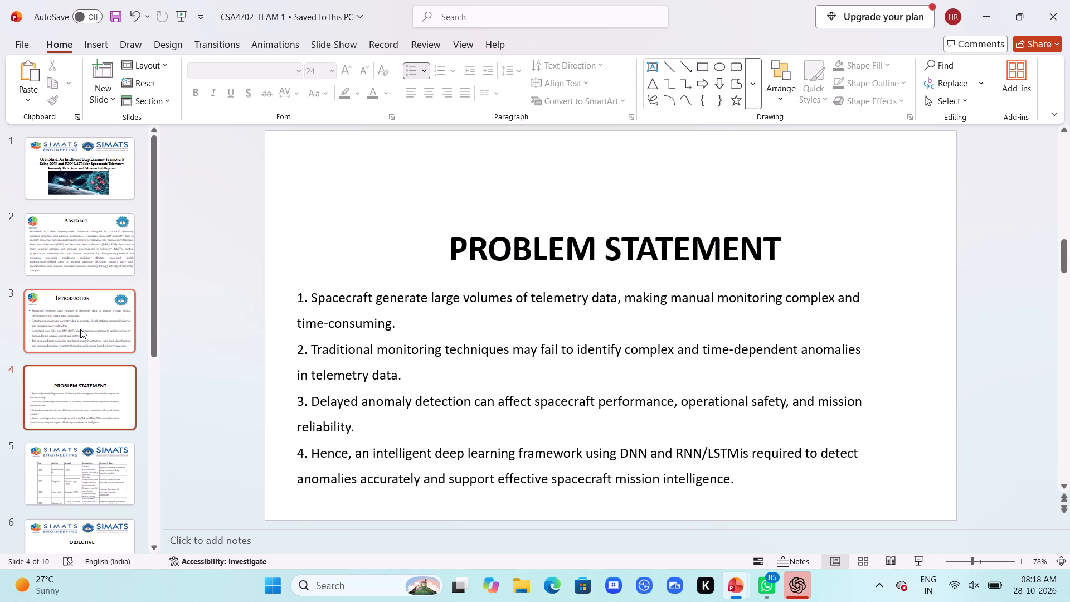
Paste the copied Engineer to Excel logo onto the Problem Statement slide.
{"action": "left_click", "coordinate": [77, 331]}
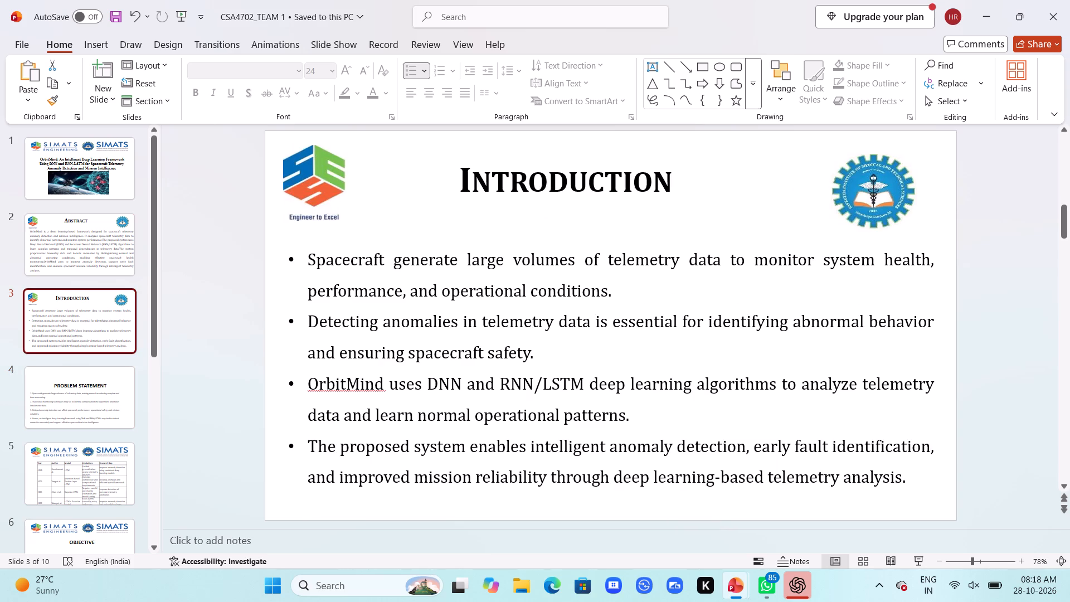
{"action": "left_click", "coordinate": [55, 389]}
{"action": "key", "text": "ctrl+v"}
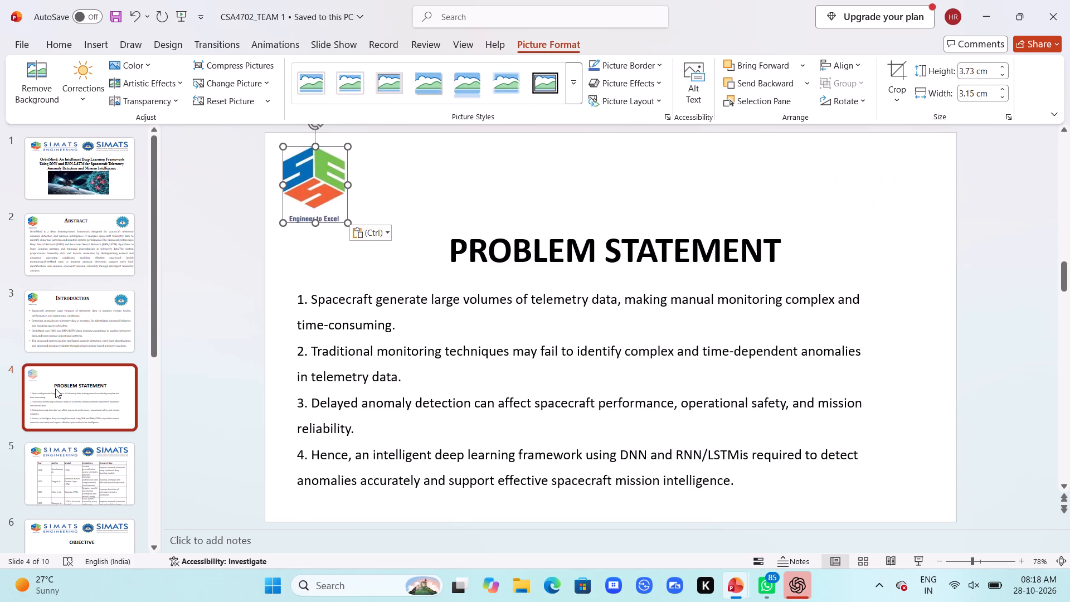
Copy the round blue institute logo from the Introduction slide and paste it onto the Problem Statement slide.
{"action": "left_click", "coordinate": [75, 339]}
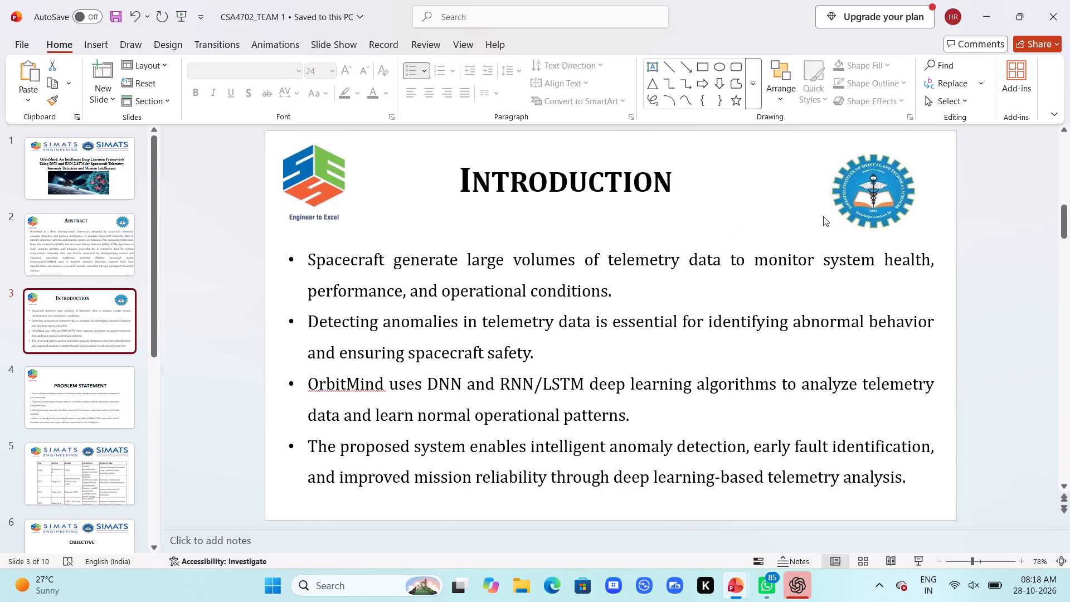
{"action": "left_click", "coordinate": [883, 185]}
{"action": "key", "text": "ctrl+x"}
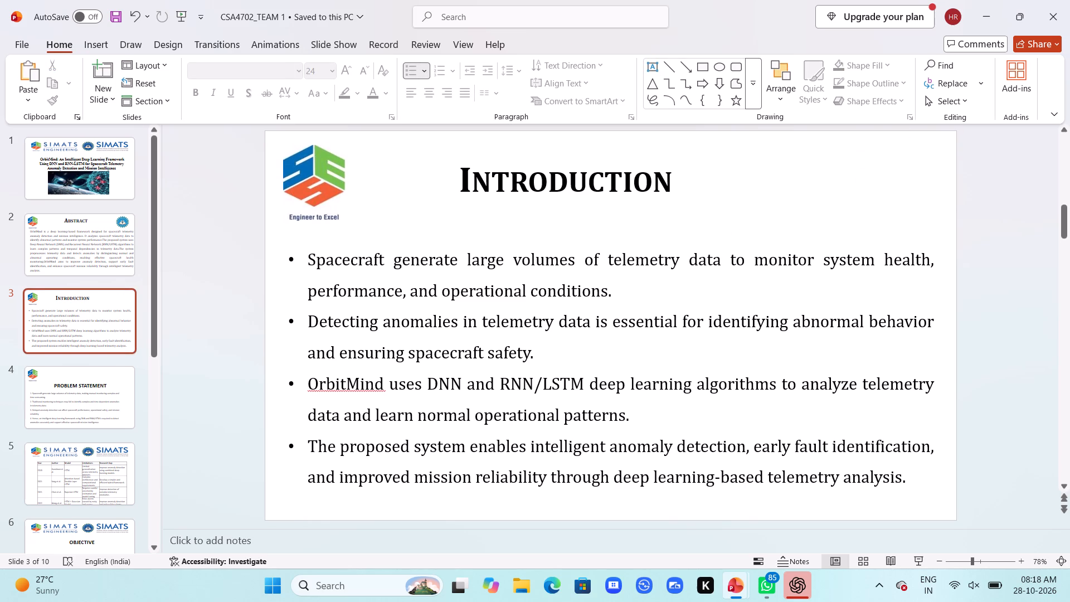
{"action": "key", "text": "ctrl+z"}
{"action": "key", "text": "ctrl+c"}
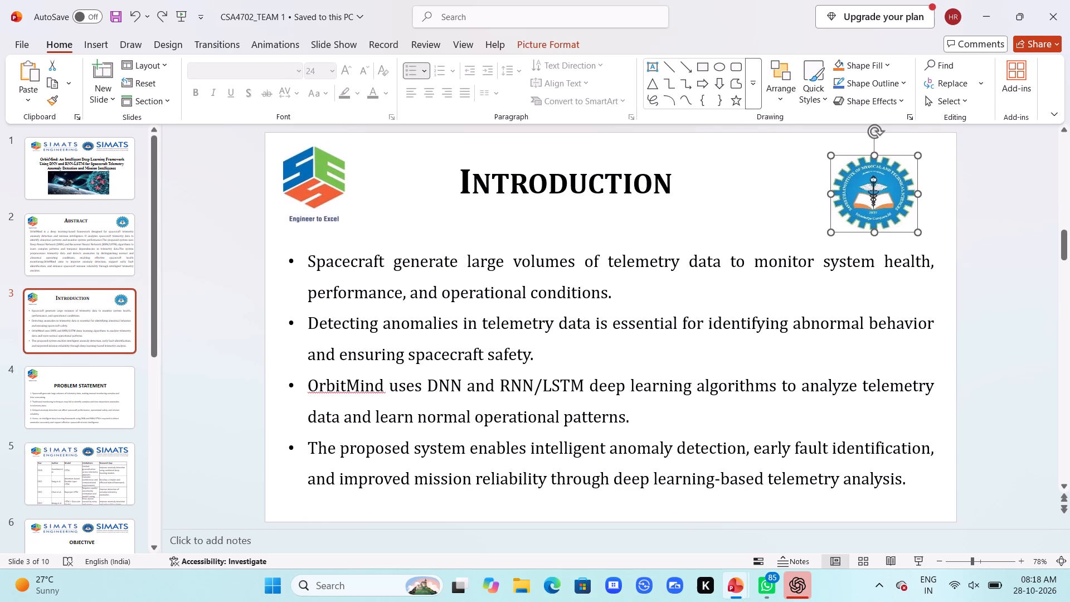
{"action": "left_click", "coordinate": [84, 396]}
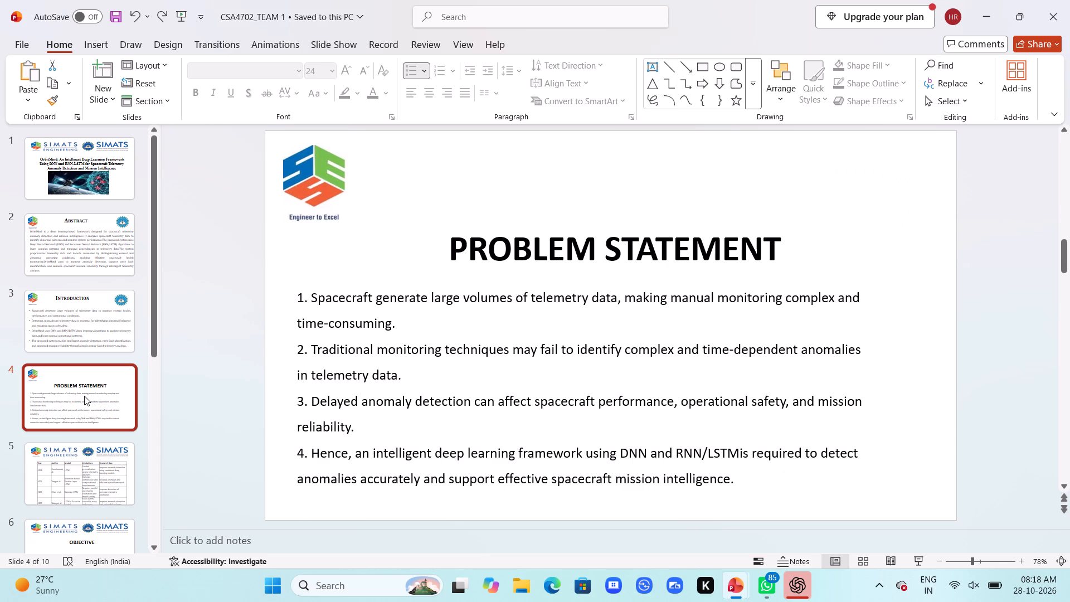
{"action": "key", "text": "ctrl+v"}
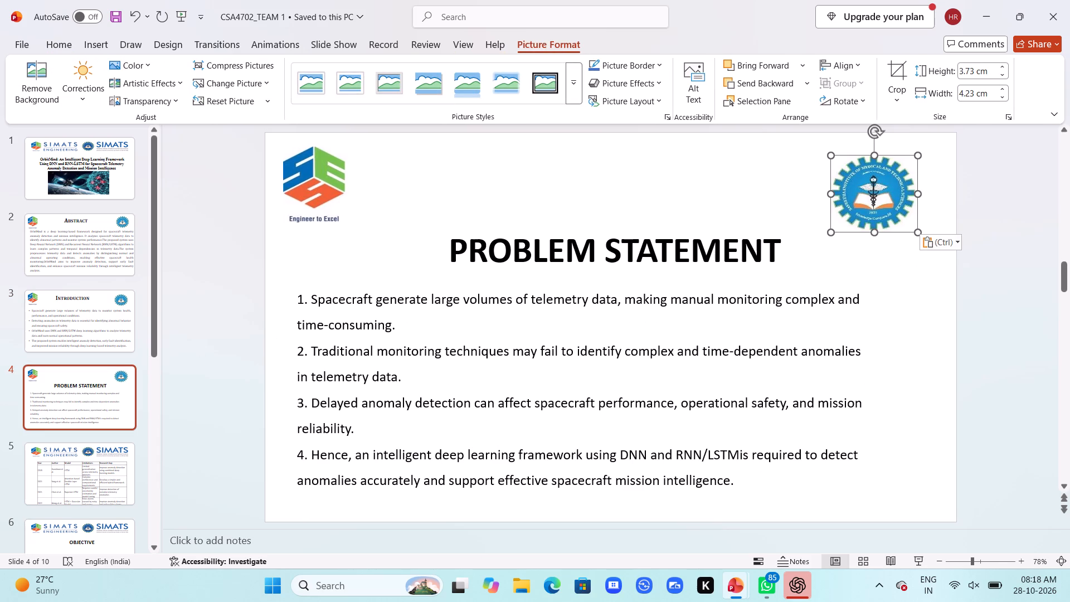
Retype the first word of the slide 4 heading in title case as "Problem".
{"action": "left_click", "coordinate": [597, 259]}
{"action": "key", "text": "BackSpace"}
{"action": "key", "text": "BackSpace"}
{"action": "key", "text": "BackSpace"}
{"action": "key", "text": "BackSpace"}
{"action": "key", "text": "BackSpace"}
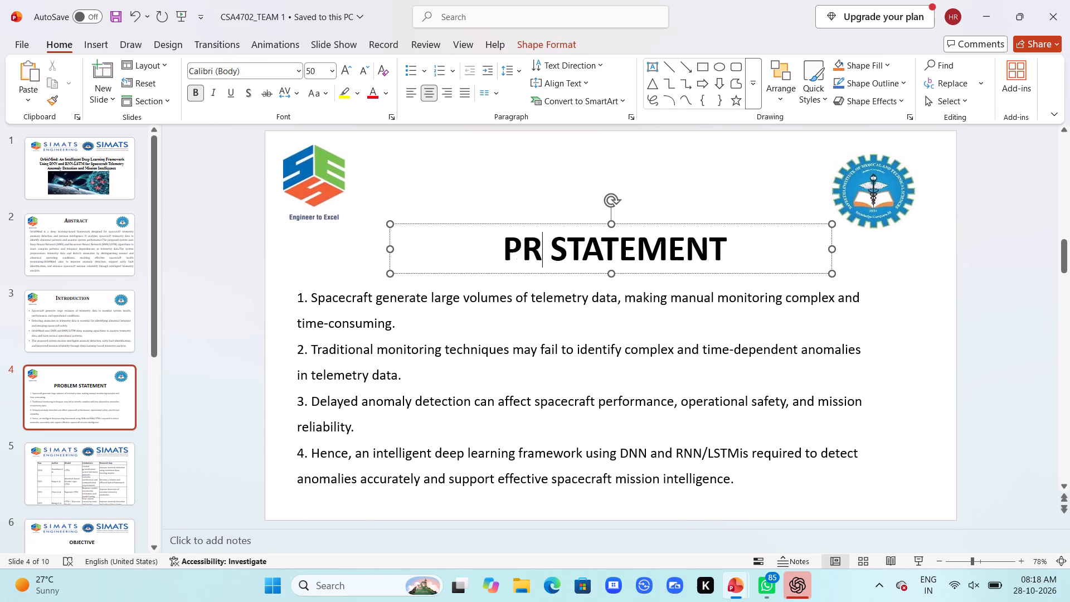
{"action": "key", "text": "BackSpace"}
{"action": "type", "text": "roblem"}
Retype the second word of the heading in title case as "Statement".
{"action": "key", "text": "Right"}
{"action": "key", "text": "Right"}
{"action": "key", "text": "Right"}
{"action": "key", "text": "Right"}
{"action": "key", "text": "Right"}
{"action": "key", "text": "Right"}
{"action": "key", "text": "Right"}
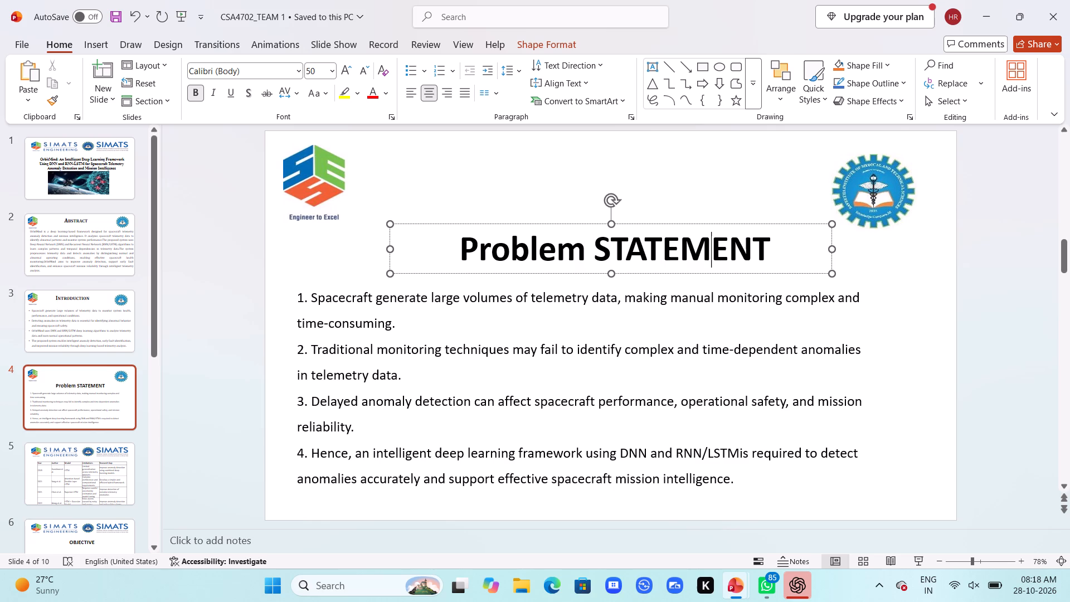
{"action": "key", "text": "Right"}
{"action": "key", "text": "Right"}
{"action": "key", "text": "Right"}
{"action": "key", "text": "BackSpace"}
{"action": "key", "text": "BackSpace"}
{"action": "key", "text": "BackSpace"}
{"action": "key", "text": "BackSpace"}
{"action": "key", "text": "BackSpace"}
{"action": "key", "text": "BackSpace"}
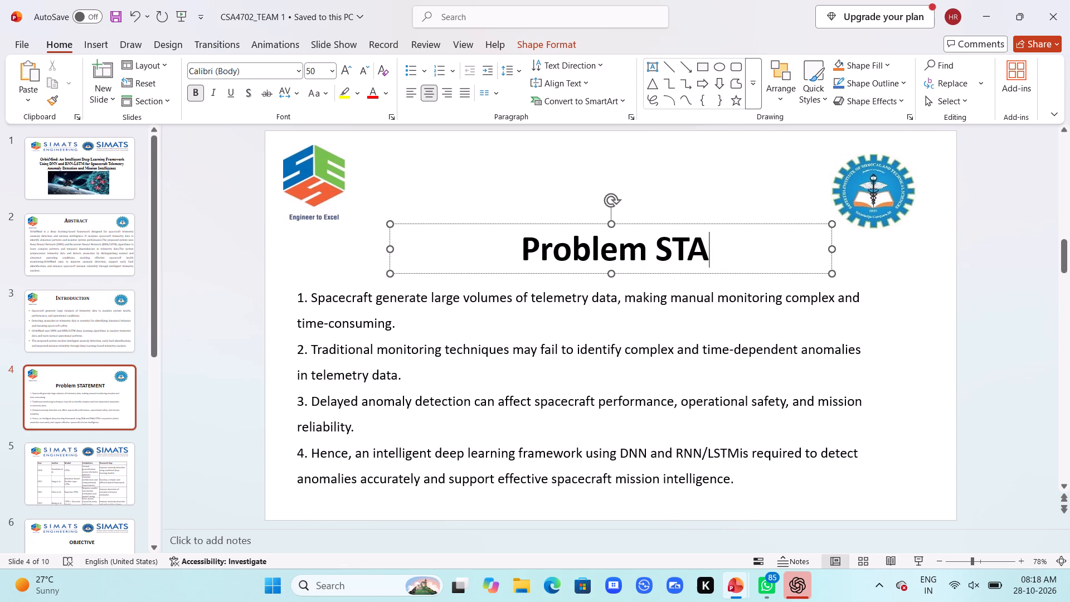
{"action": "key", "text": "BackSpace"}
{"action": "key", "text": "BackSpace"}
{"action": "type", "text": "tatement"}
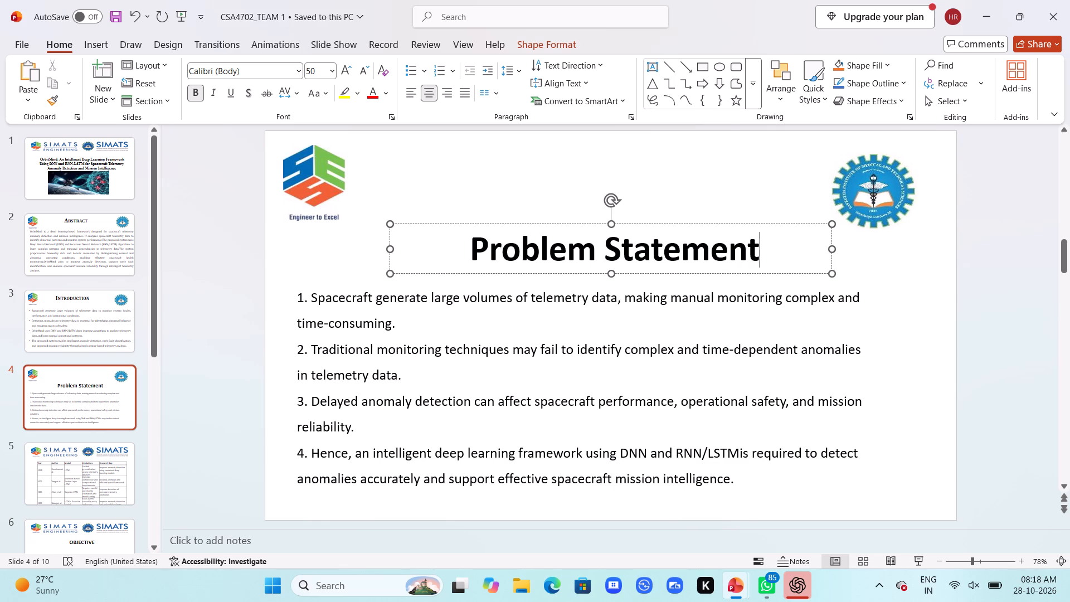
Set the font of the whole Problem Statement heading to Cambria.
{"action": "left_click_drag", "start_coordinate": [768, 249], "coordinate": [683, 244]}
{"action": "left_click_drag", "start_coordinate": [473, 249], "coordinate": [786, 234]}
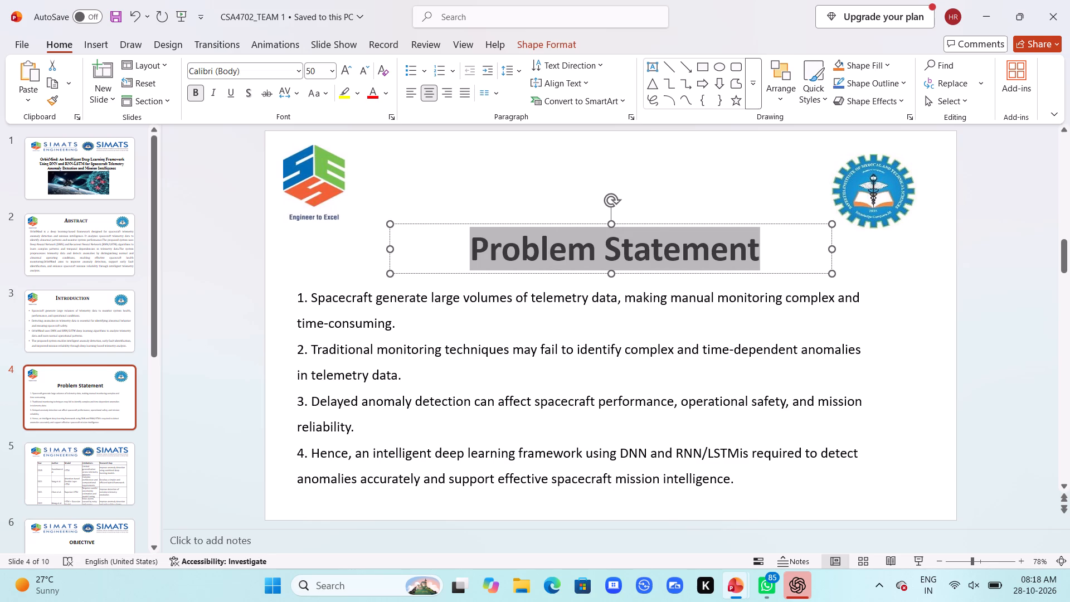
{"action": "left_click_drag", "start_coordinate": [786, 234], "coordinate": [809, 233]}
{"action": "left_click", "coordinate": [285, 72]}
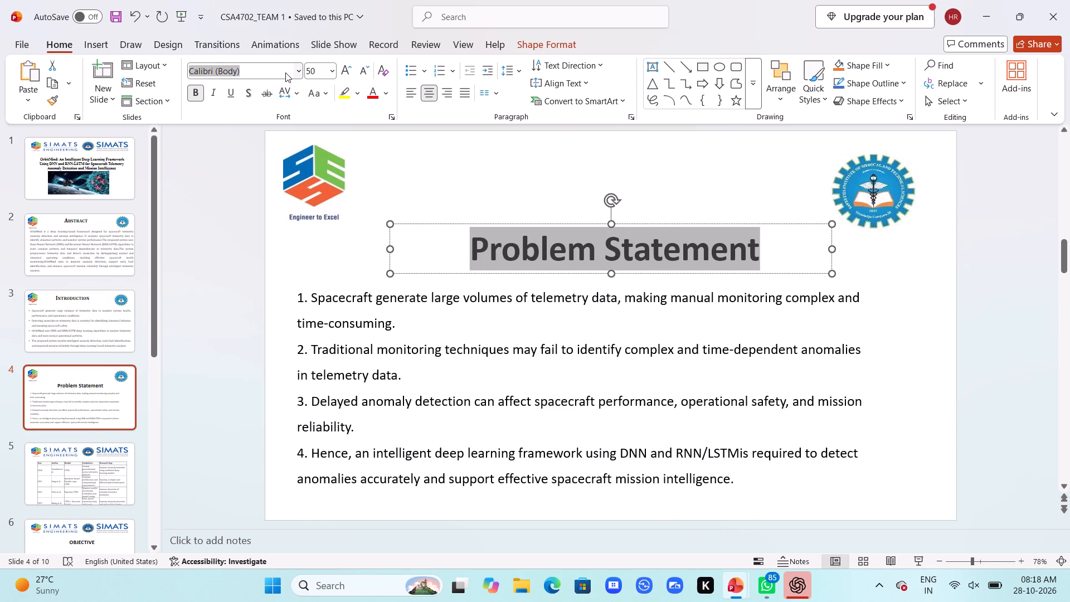
{"action": "key", "text": "BackSpace"}
{"action": "type", "text": "cam"}
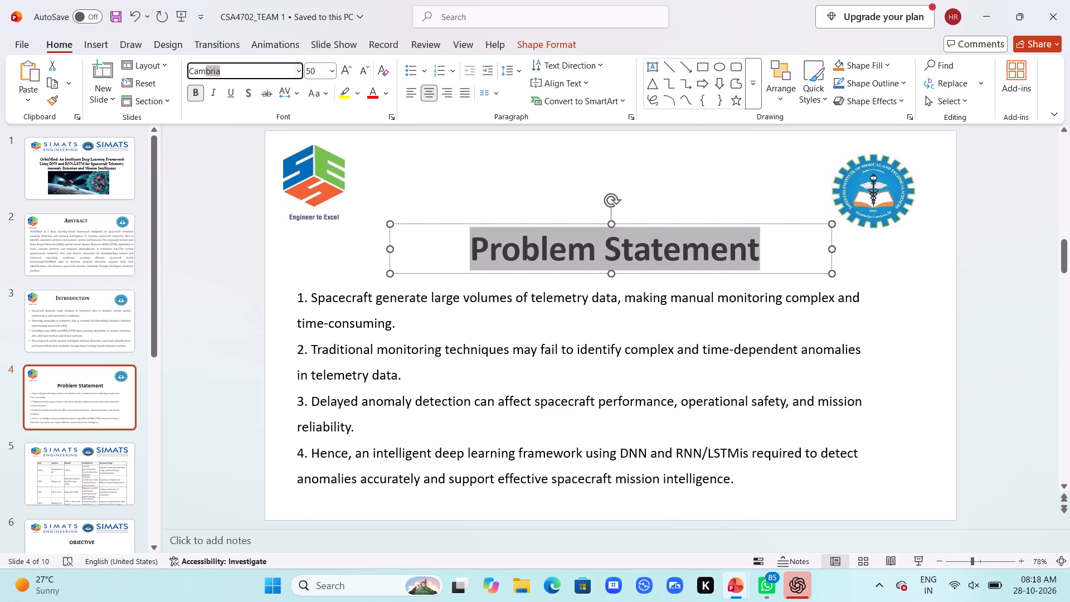
{"action": "key", "text": "Return"}
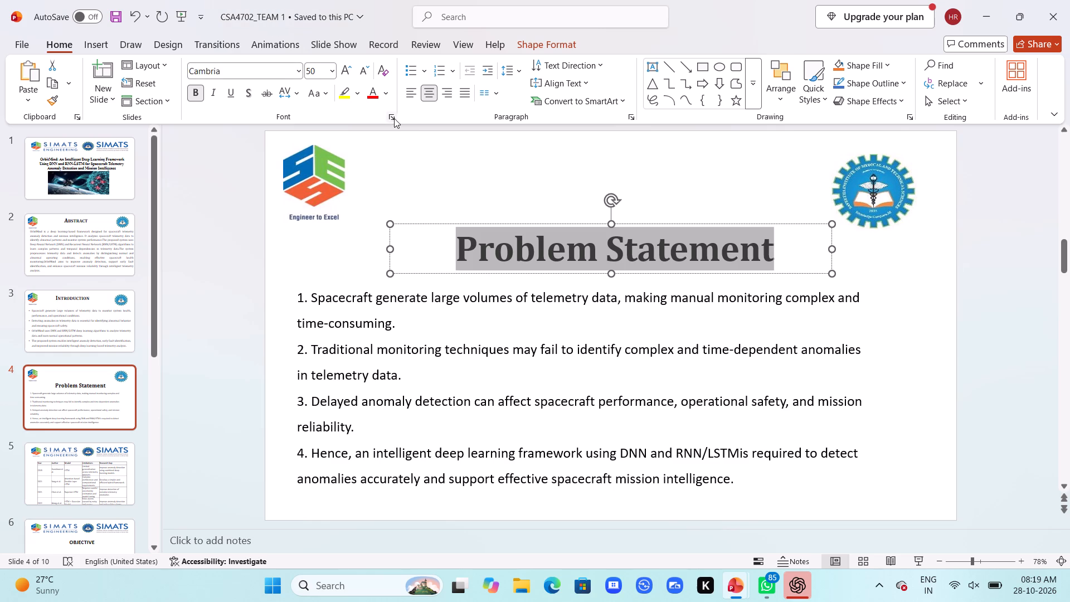
Apply the Small Caps effect to the Problem Statement heading.
{"action": "left_click", "coordinate": [394, 118]}
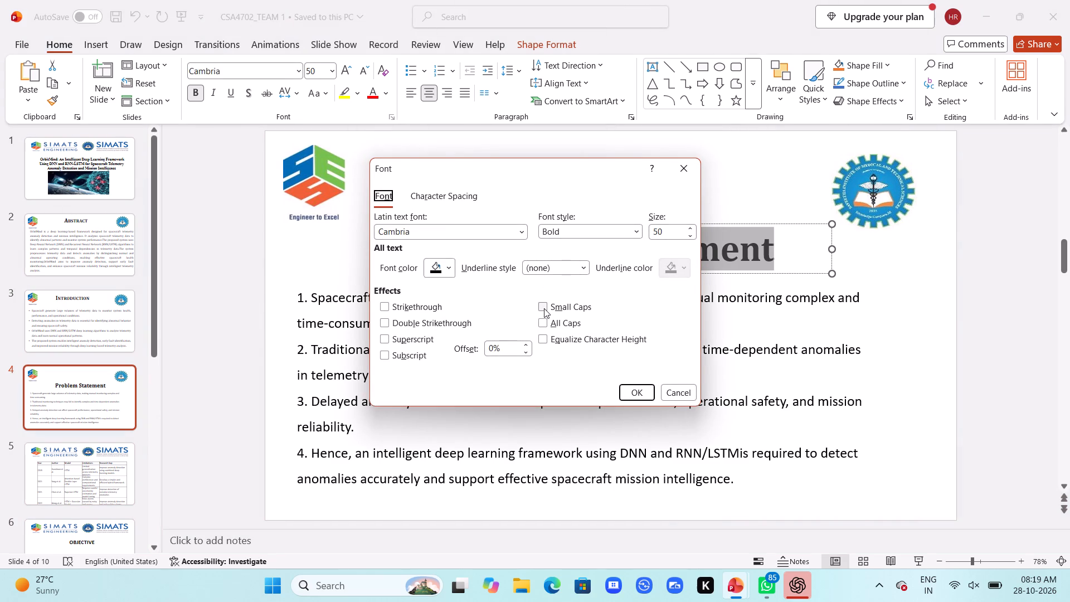
{"action": "left_click", "coordinate": [544, 308]}
{"action": "left_click", "coordinate": [643, 397]}
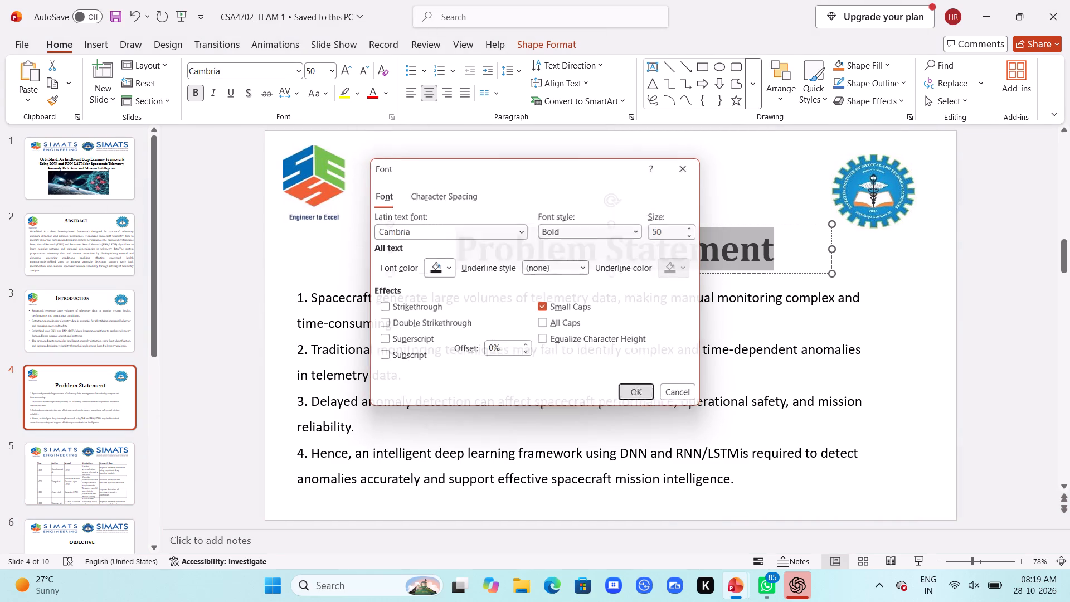
Move the Problem Statement heading up so it sits between the two corner logos.
{"action": "left_click_drag", "start_coordinate": [551, 224], "coordinate": [536, 161]}
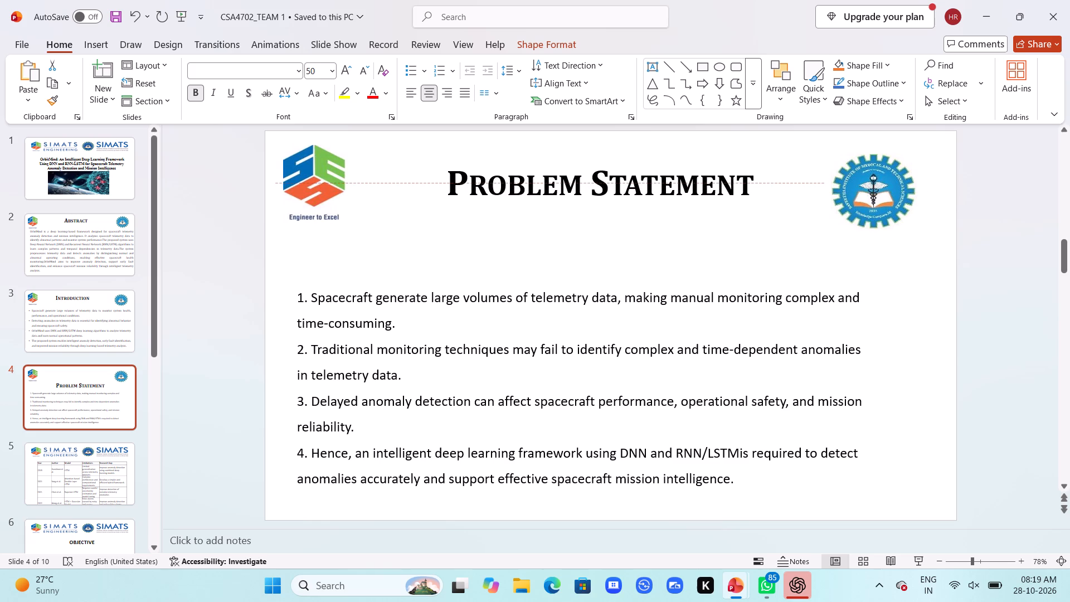
{"action": "left_click_drag", "start_coordinate": [536, 161], "coordinate": [536, 160]}
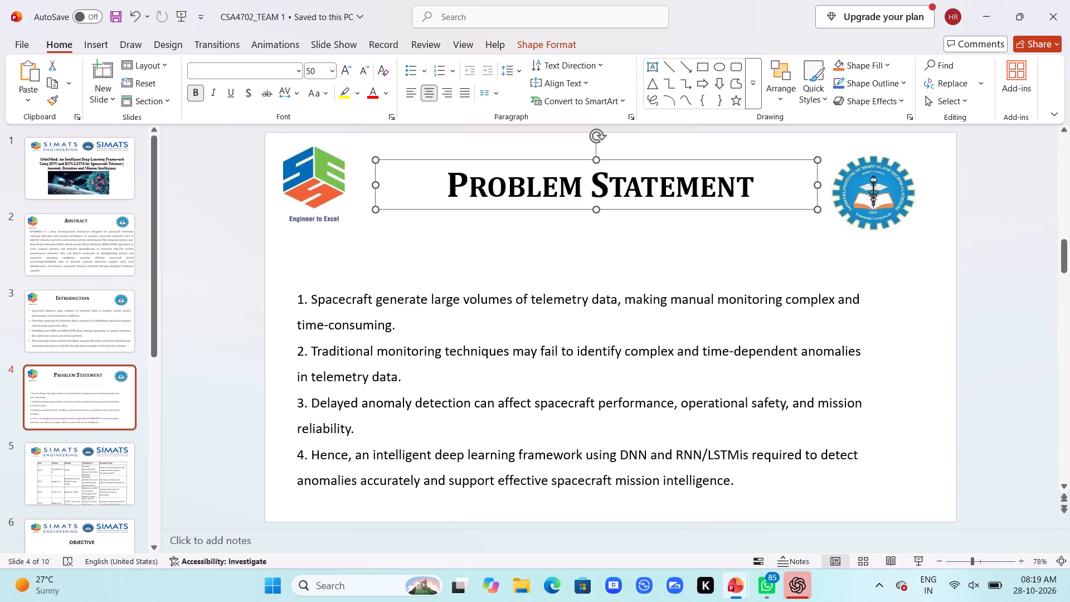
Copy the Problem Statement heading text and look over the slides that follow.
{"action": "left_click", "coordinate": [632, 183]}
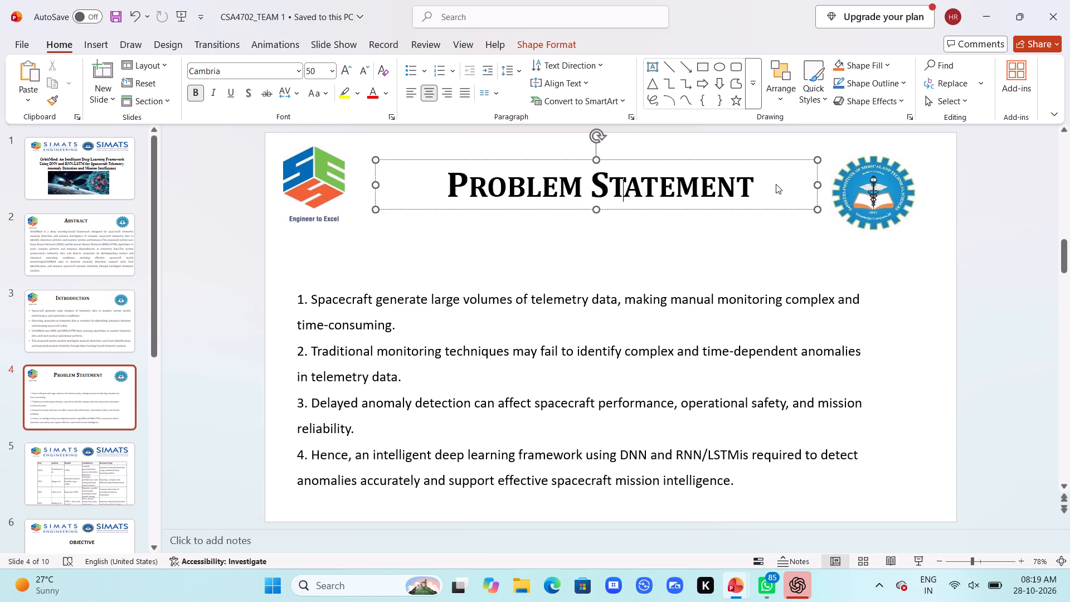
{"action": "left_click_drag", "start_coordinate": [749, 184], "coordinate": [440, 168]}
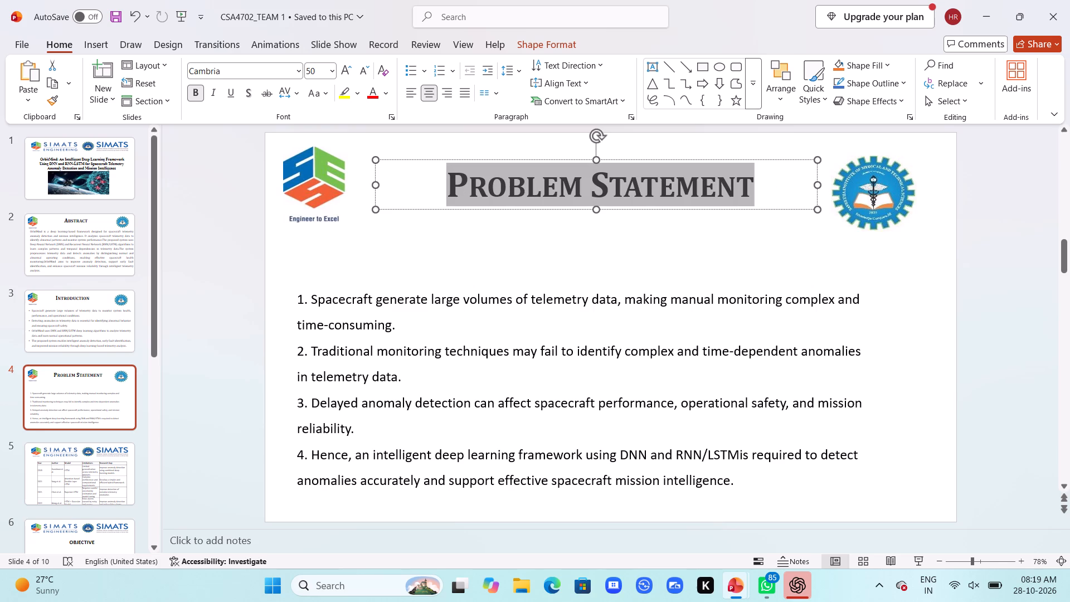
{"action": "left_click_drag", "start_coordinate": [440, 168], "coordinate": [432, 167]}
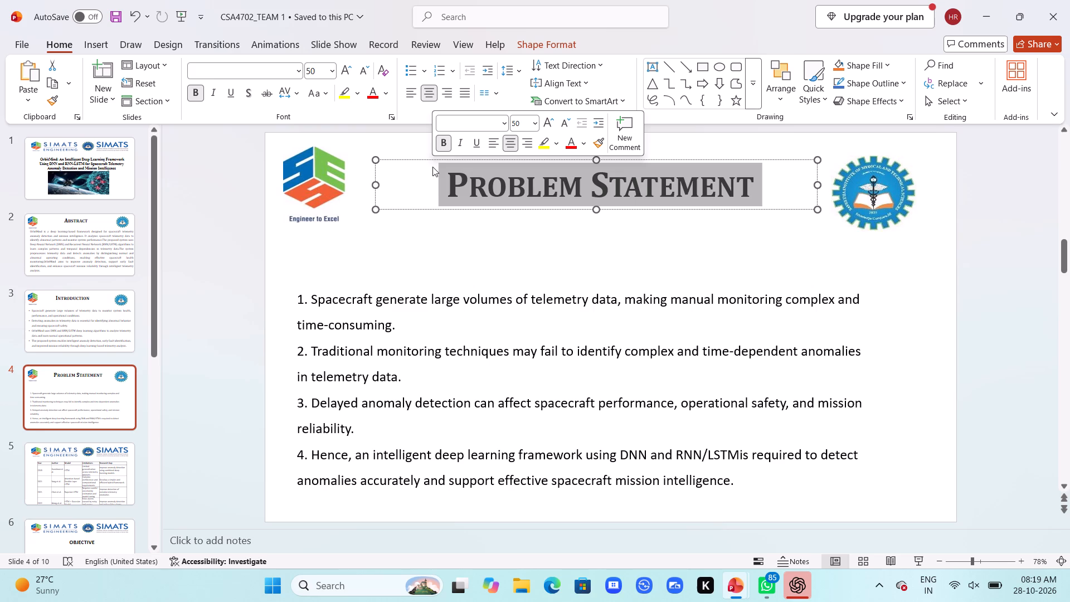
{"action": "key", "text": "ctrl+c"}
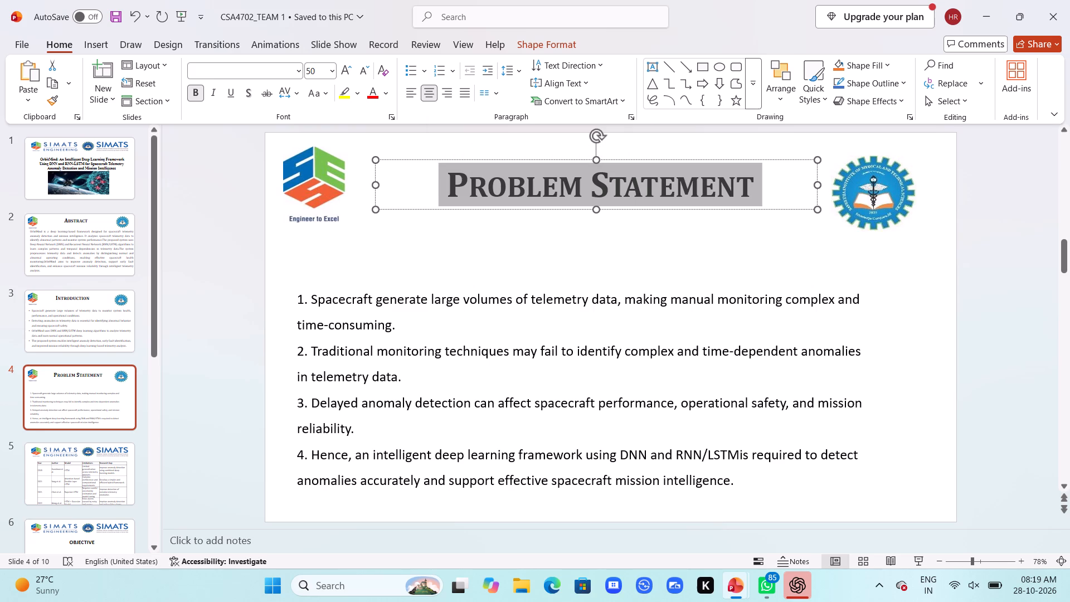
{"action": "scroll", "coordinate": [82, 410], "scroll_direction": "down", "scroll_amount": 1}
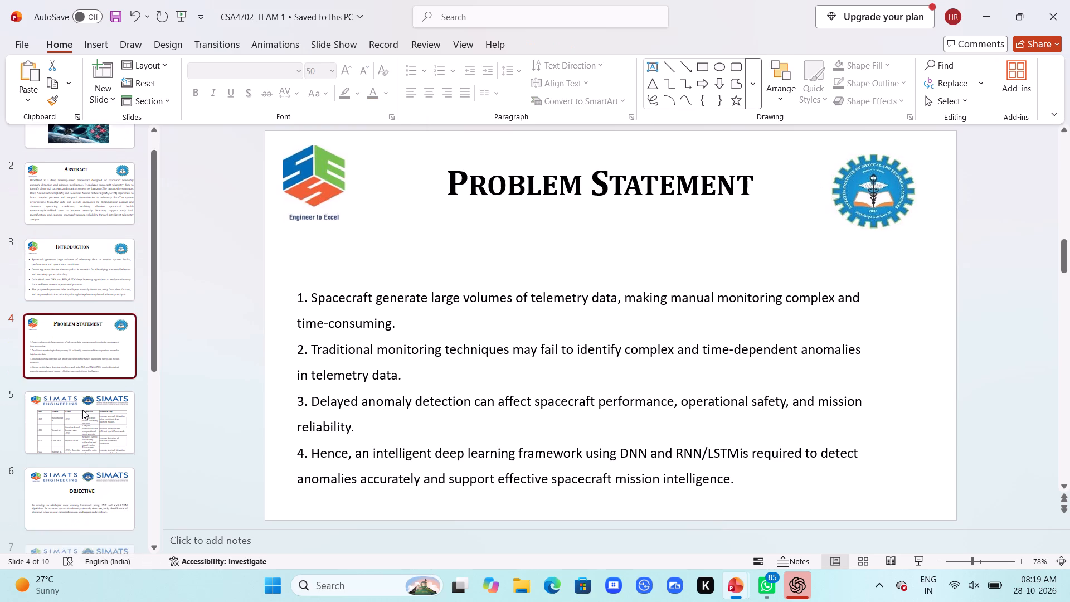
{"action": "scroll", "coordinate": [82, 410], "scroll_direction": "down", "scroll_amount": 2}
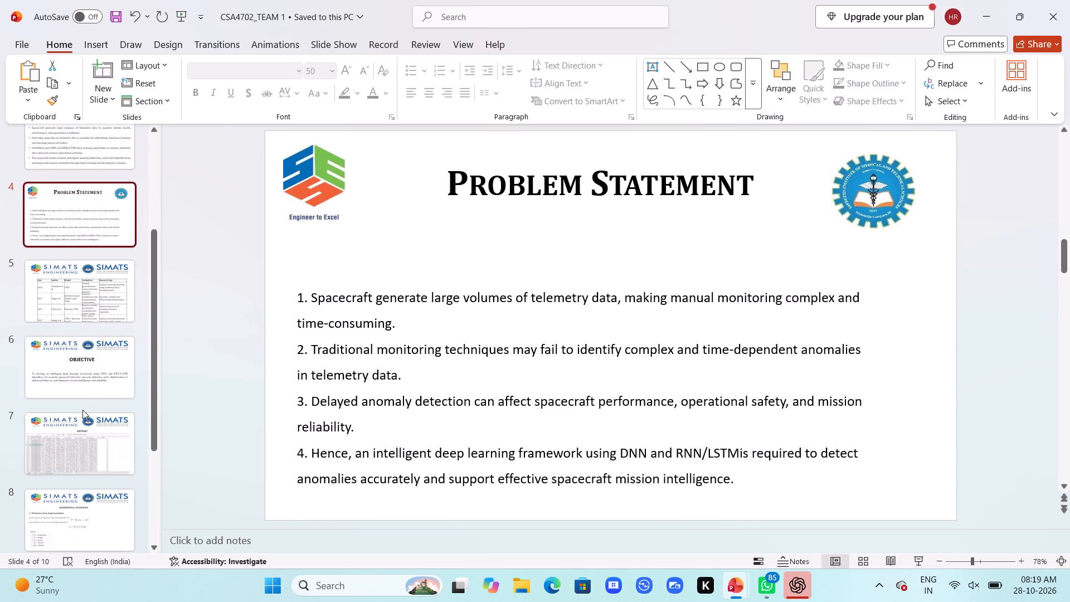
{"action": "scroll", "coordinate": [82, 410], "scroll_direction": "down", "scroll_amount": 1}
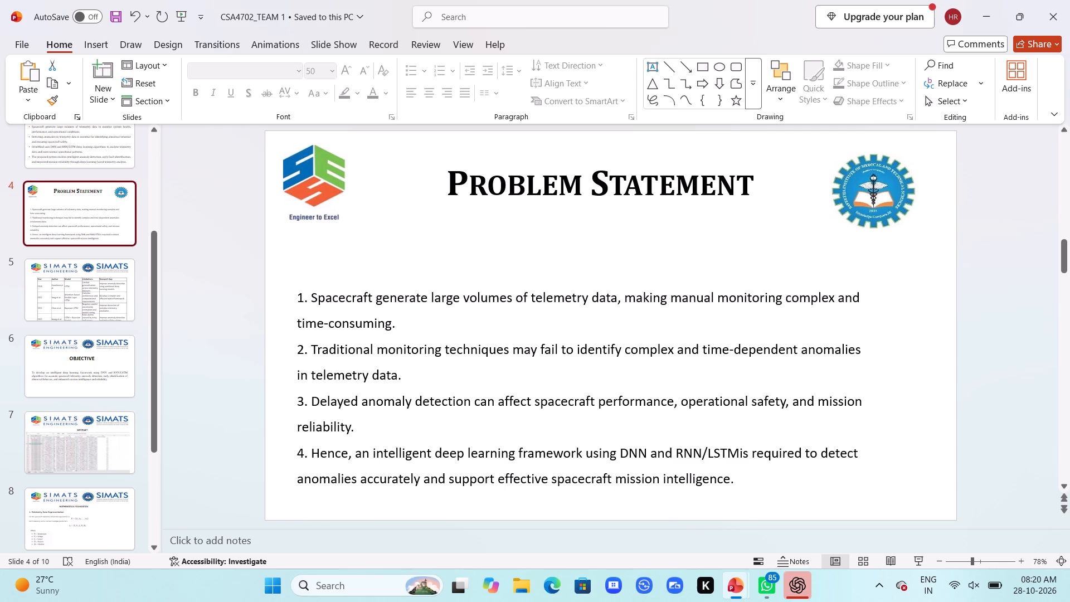
Delete all four numbered body paragraphs from the Problem Statement slide.
{"action": "left_click_drag", "start_coordinate": [314, 295], "coordinate": [546, 480]}
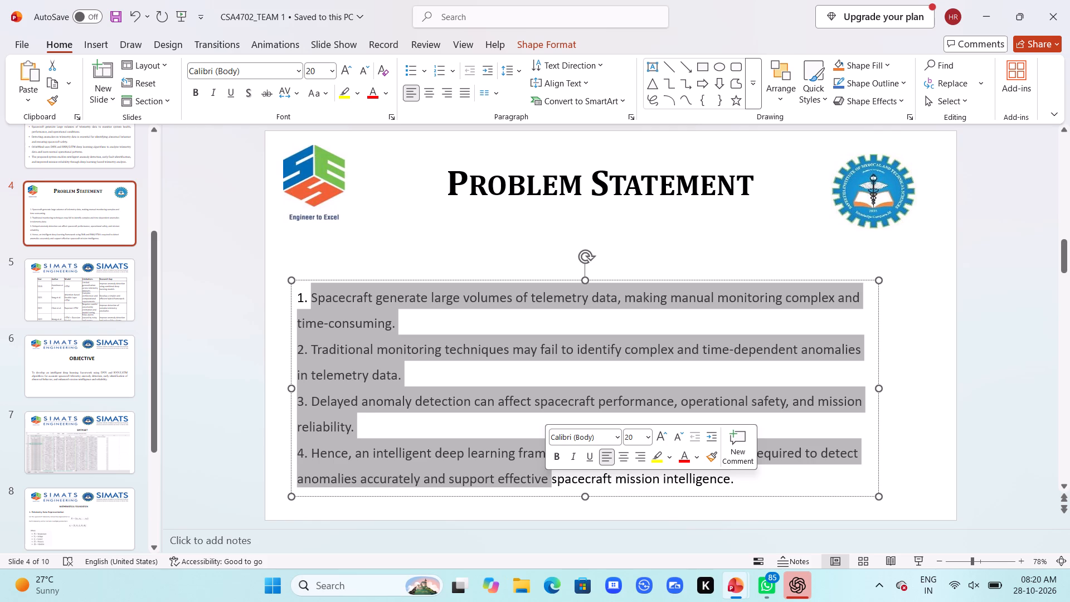
{"action": "left_click_drag", "start_coordinate": [753, 485], "coordinate": [307, 294]}
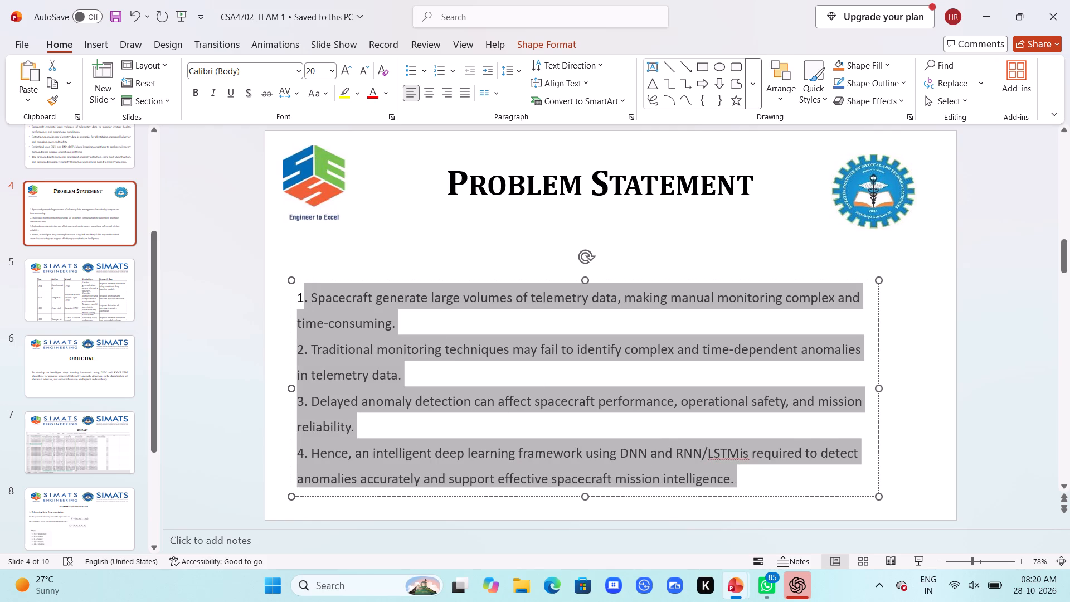
{"action": "left_click_drag", "start_coordinate": [307, 294], "coordinate": [294, 292]}
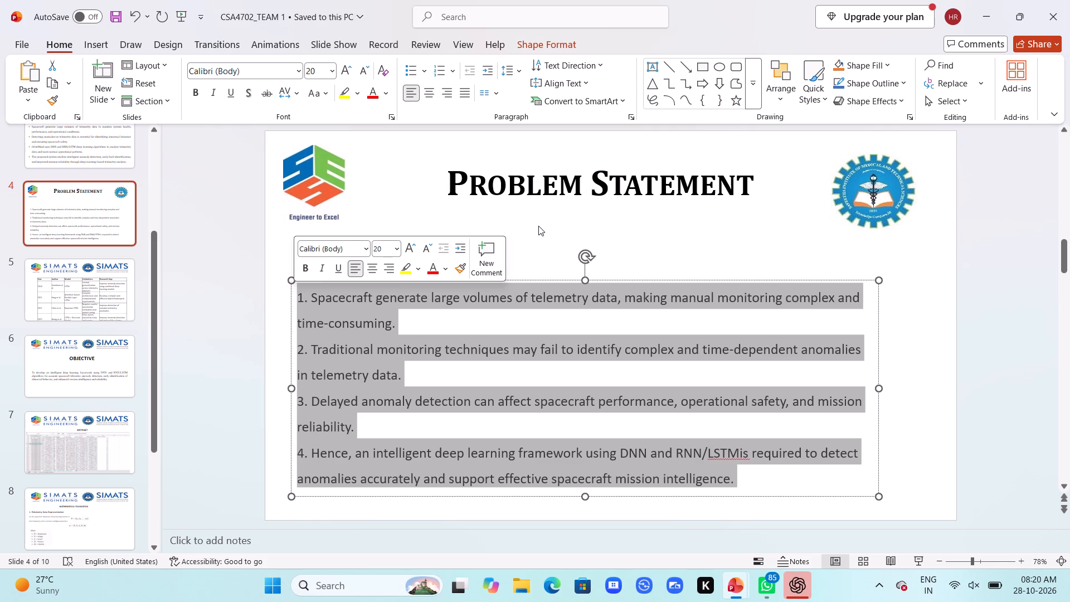
{"action": "key", "text": "BackSpace"}
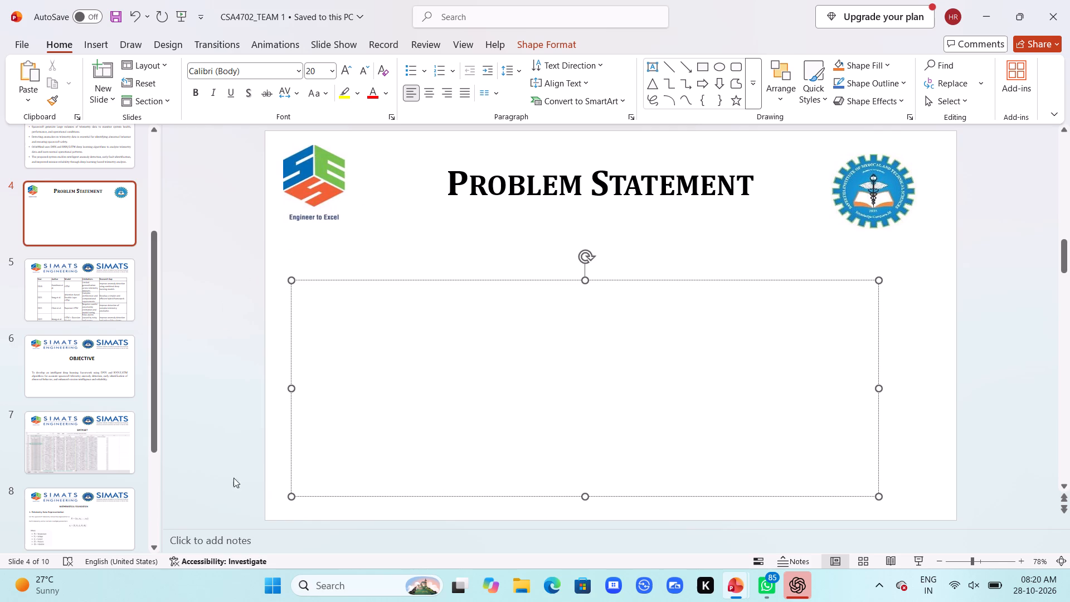
Copy the body paragraph from the Objective slide and paste it onto the Problem Statement slide.
{"action": "left_click", "coordinate": [101, 376]}
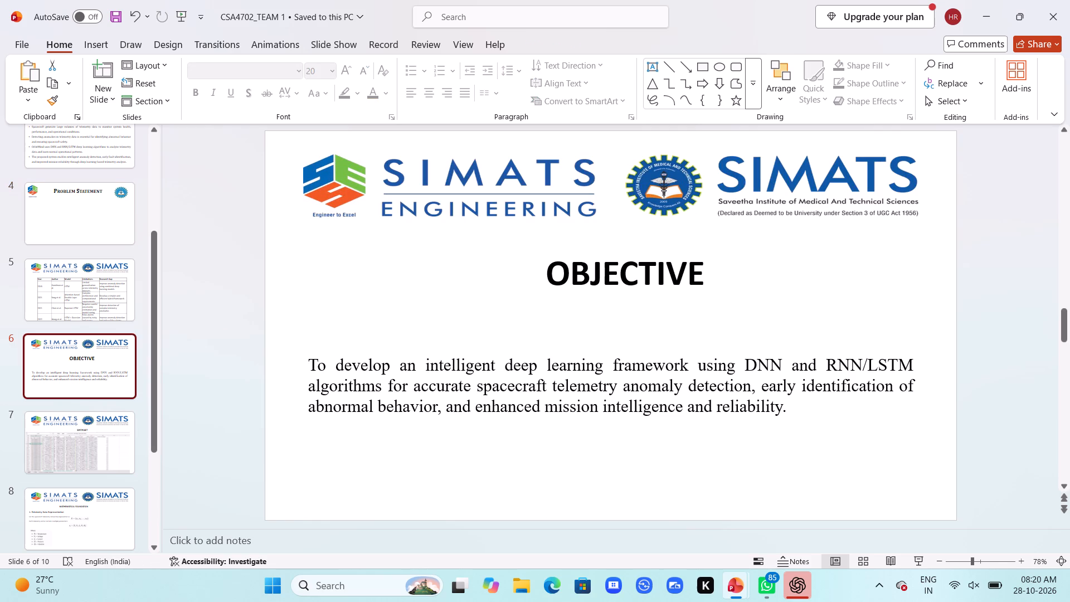
{"action": "left_click_drag", "start_coordinate": [308, 365], "coordinate": [617, 380]}
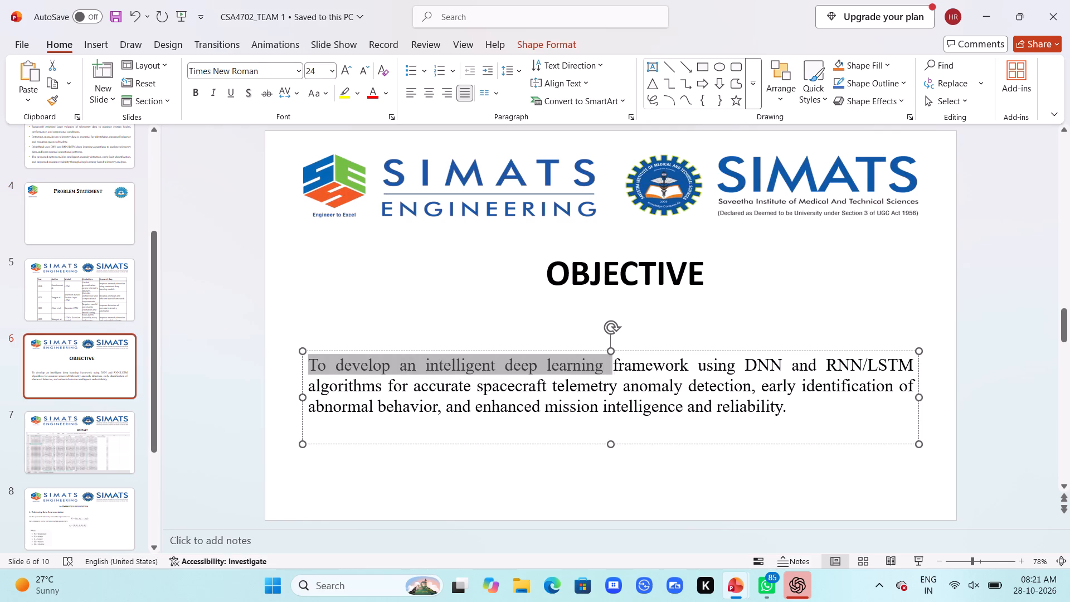
{"action": "left_click_drag", "start_coordinate": [617, 380], "coordinate": [808, 411]}
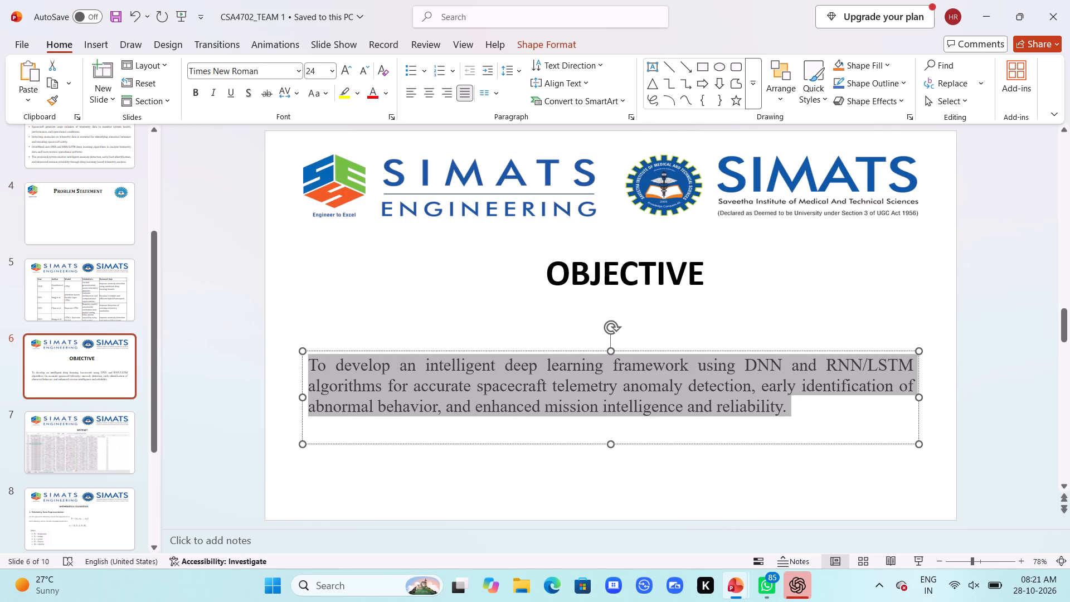
{"action": "key", "text": "ctrl+c"}
{"action": "left_click", "coordinate": [61, 220]}
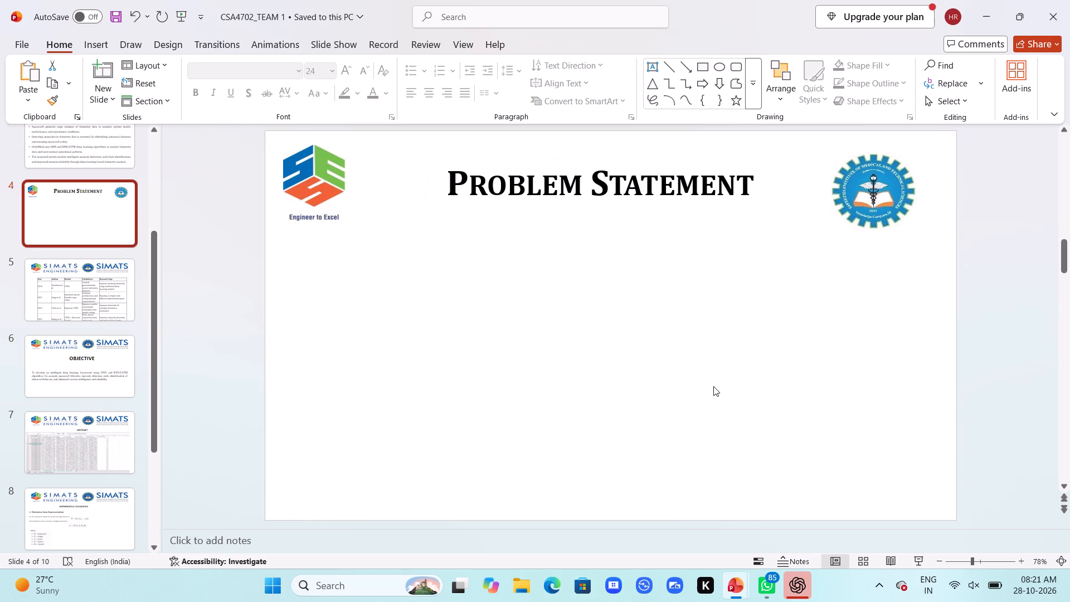
{"action": "key", "text": "ctrl+v"}
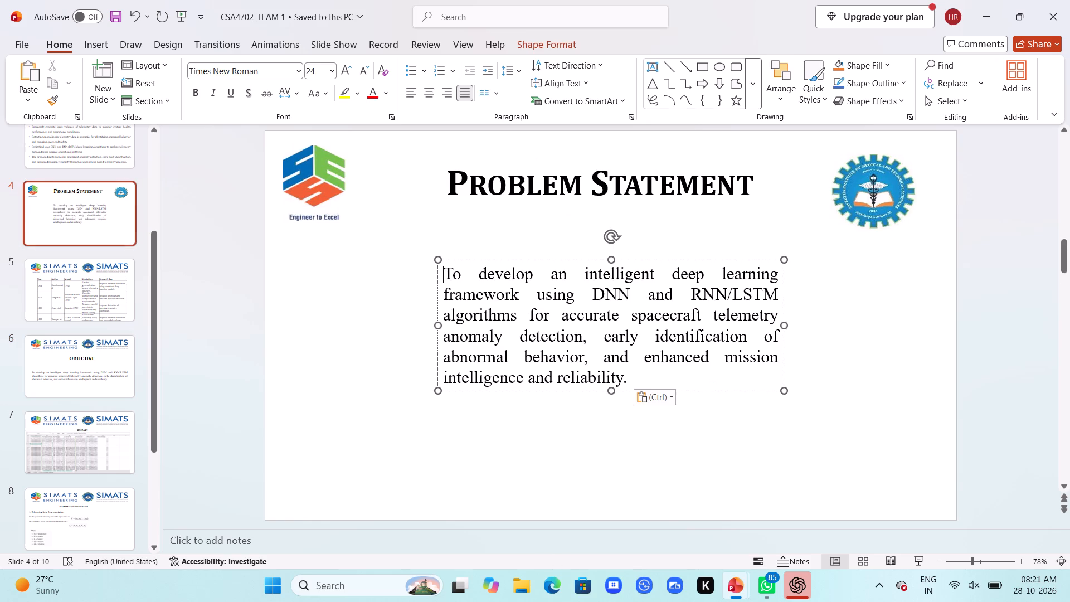
Widen the pasted paragraph's text box to nearly the slide's width and place it within the slide below the heading.
{"action": "left_click_drag", "start_coordinate": [785, 326], "coordinate": [920, 323]}
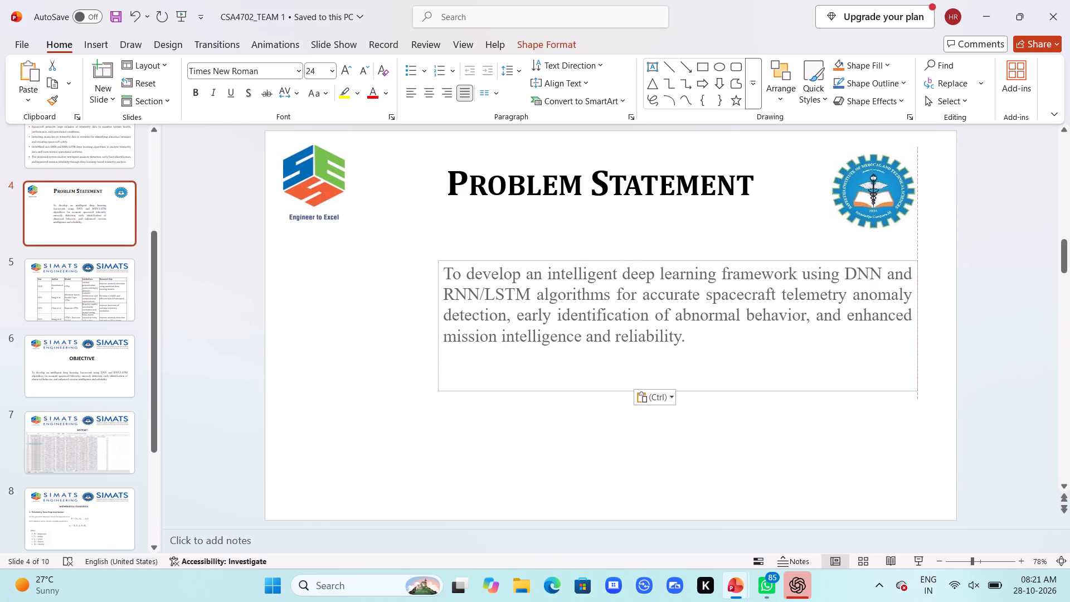
{"action": "left_click_drag", "start_coordinate": [920, 323], "coordinate": [1028, 322]}
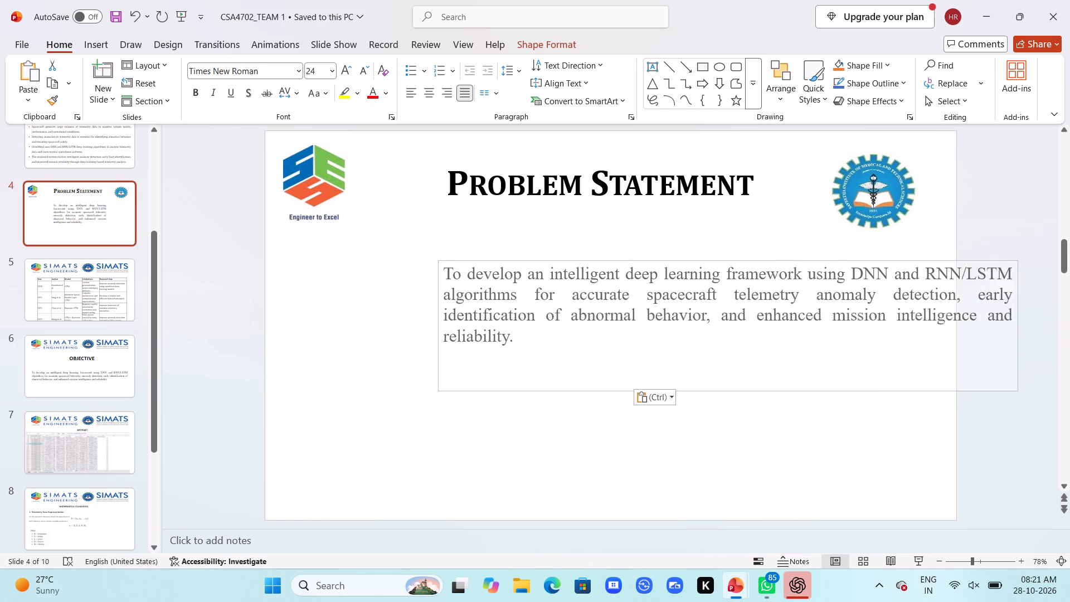
{"action": "left_click_drag", "start_coordinate": [1028, 322], "coordinate": [1069, 322]}
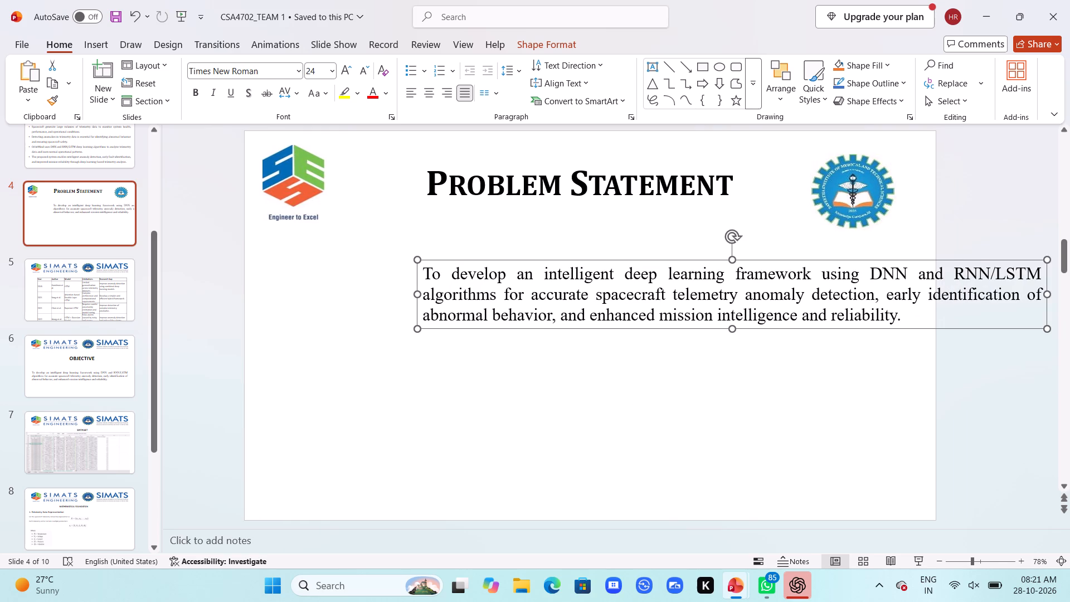
{"action": "left_click_drag", "start_coordinate": [647, 261], "coordinate": [523, 300]}
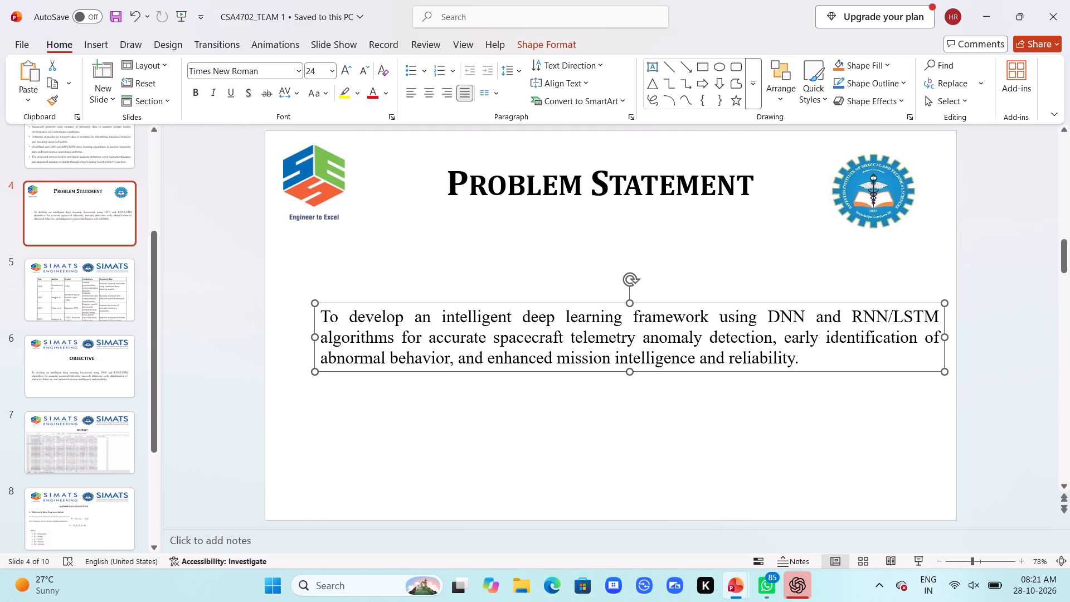
Change the font of the whole body paragraph on the Problem Statement slide to Cambria.
{"action": "left_click_drag", "start_coordinate": [322, 318], "coordinate": [899, 368]}
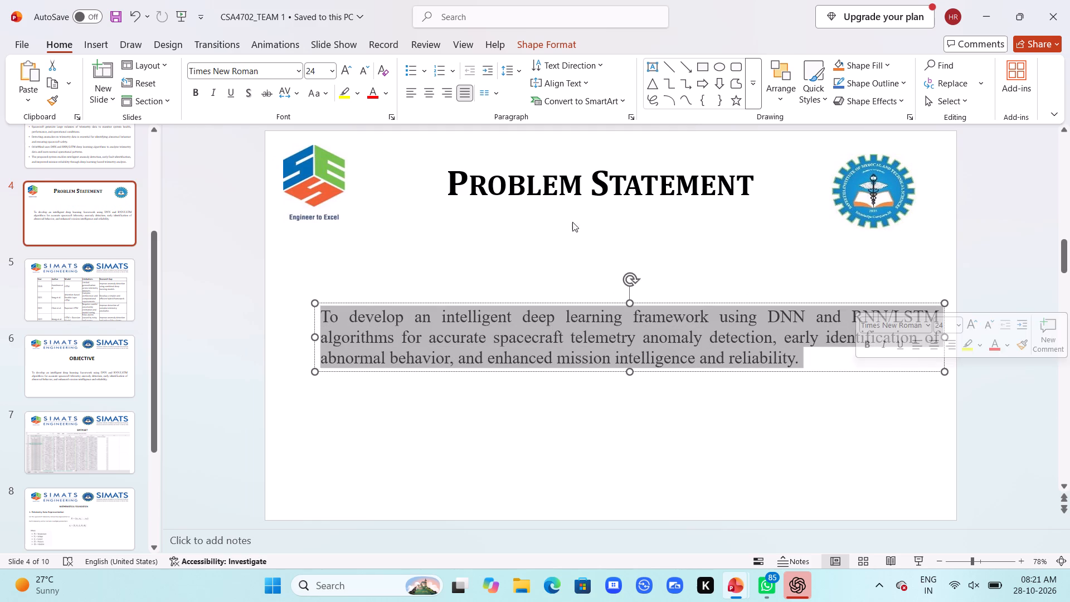
{"action": "left_click", "coordinate": [279, 72]}
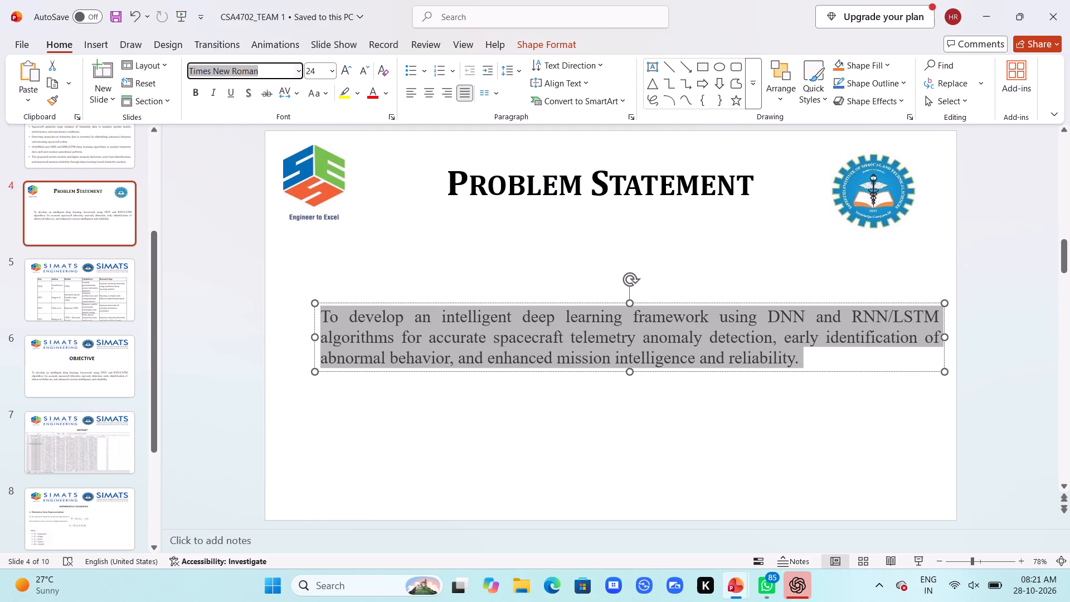
{"action": "key", "text": "BackSpace"}
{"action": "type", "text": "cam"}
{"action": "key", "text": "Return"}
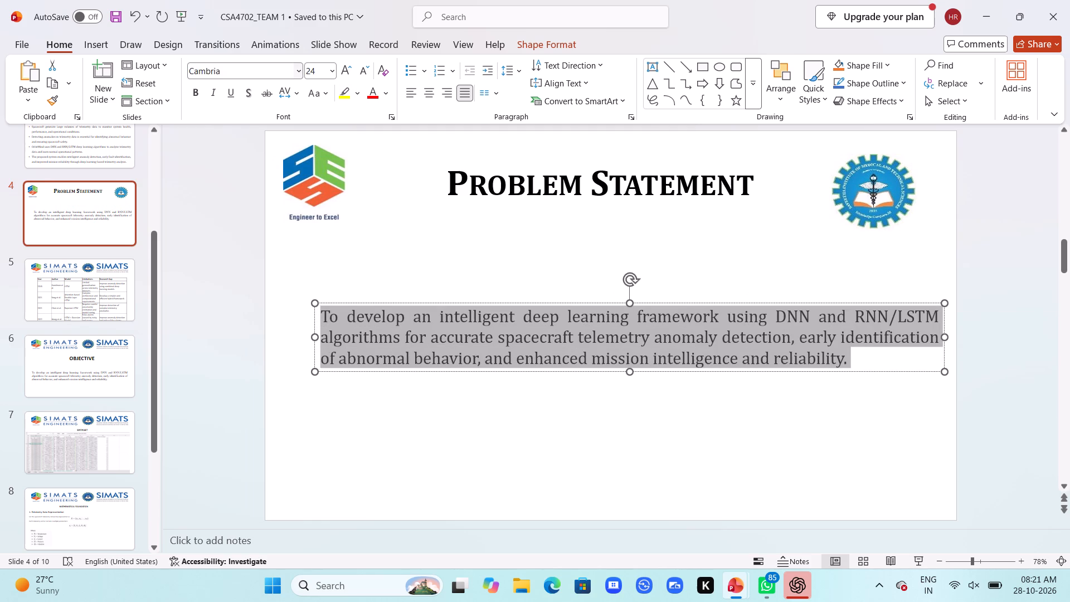
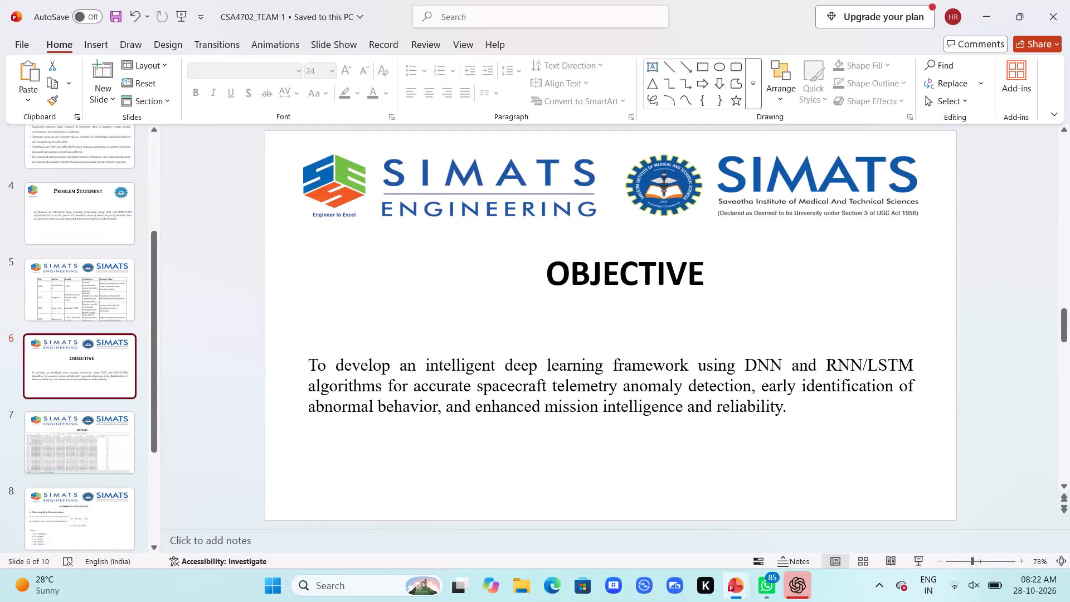
Replace the Objective slide's body paragraph with the copied text on collecting telemetry data, comparing DNN and LSTM models, and visualizing results in a dashboard.
{"action": "left_click_drag", "start_coordinate": [787, 408], "coordinate": [200, 358]}
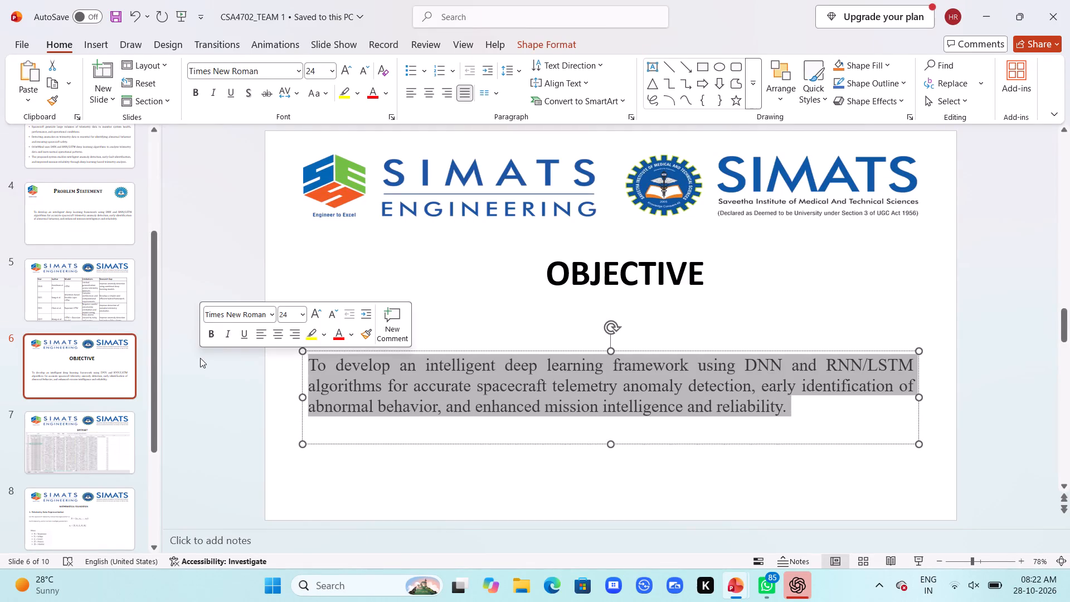
{"action": "key", "text": "BackSpace"}
{"action": "key", "text": "ctrl+v"}
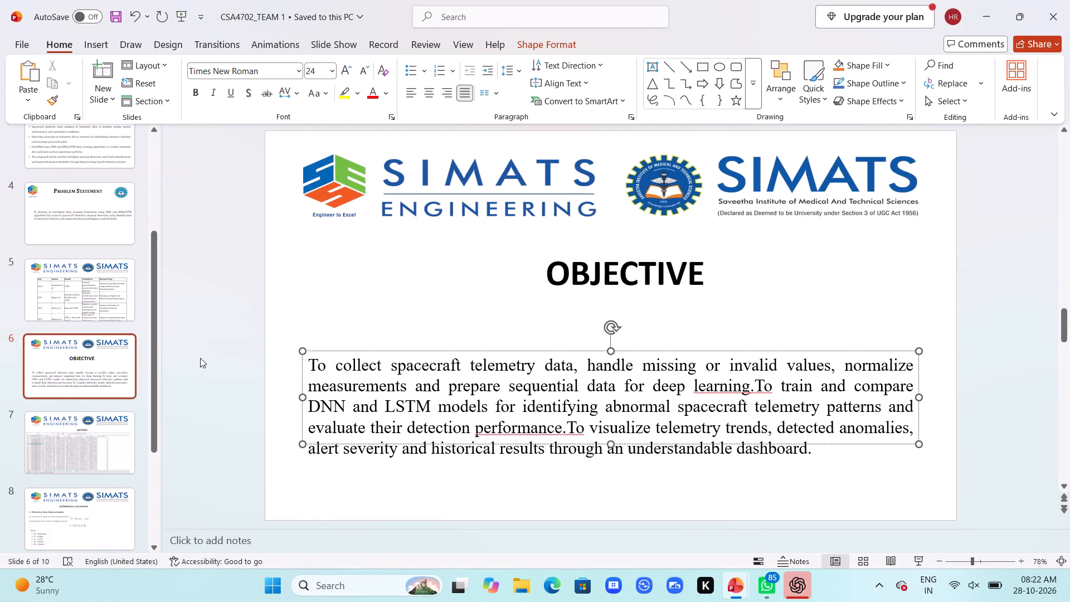
Delete the SIMATS Engineering logo banner above the heading on the Objective slide.
{"action": "left_click", "coordinate": [475, 232]}
{"action": "left_click", "coordinate": [475, 200]}
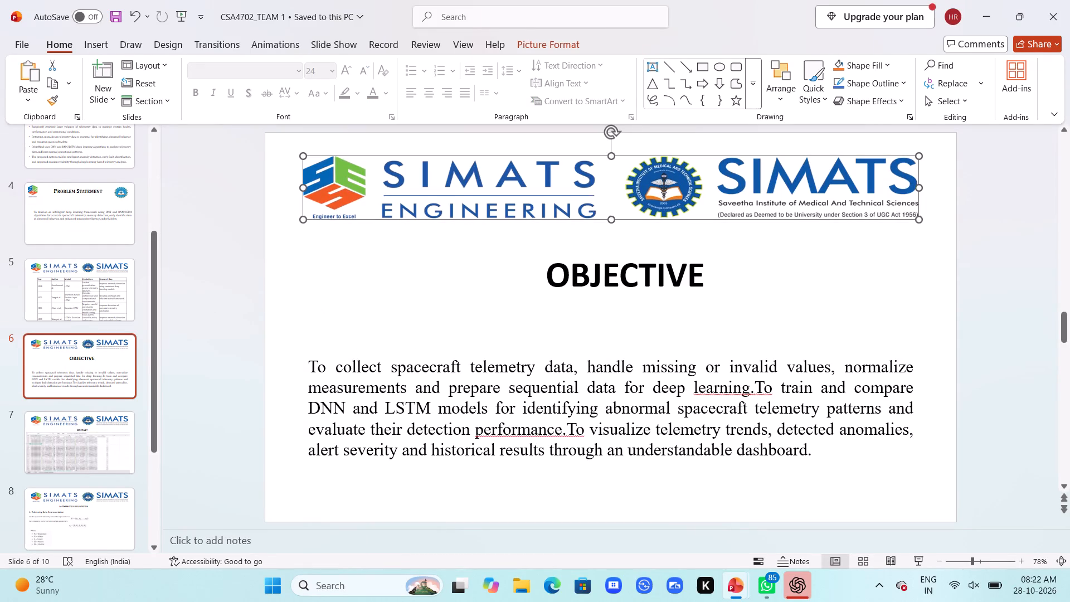
{"action": "key", "text": "BackSpace"}
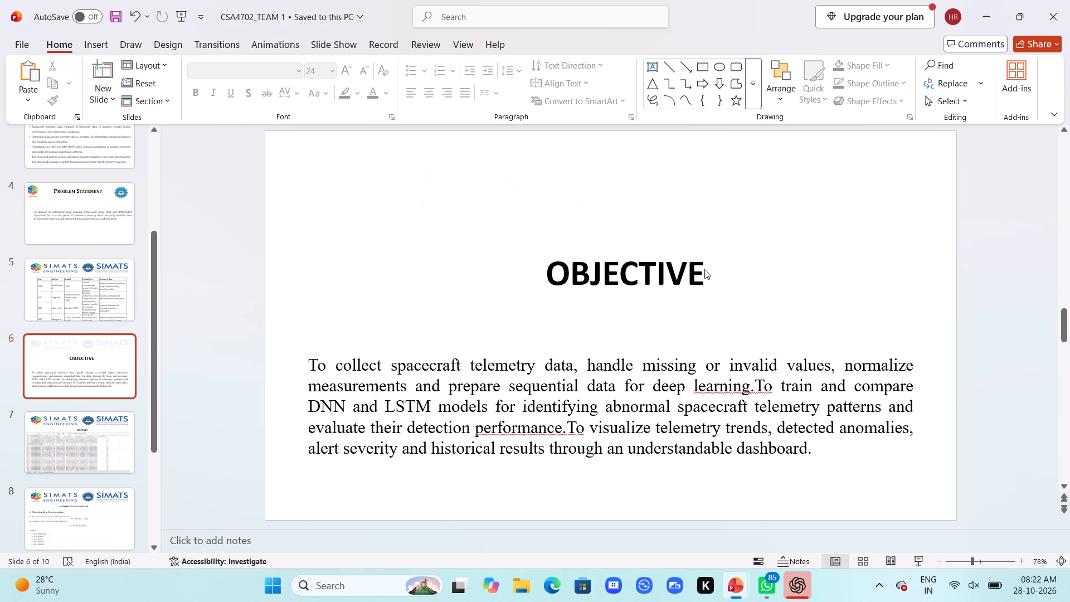
Erase the OBJECTIVE heading text from its text box on the Objective slide.
{"action": "left_click", "coordinate": [703, 270]}
{"action": "key", "text": "BackSpace"}
{"action": "key", "text": "BackSpace"}
{"action": "key", "text": "BackSpace"}
{"action": "key", "text": "BackSpace"}
{"action": "key", "text": "BackSpace"}
{"action": "key", "text": "BackSpace"}
{"action": "key", "text": "BackSpace"}
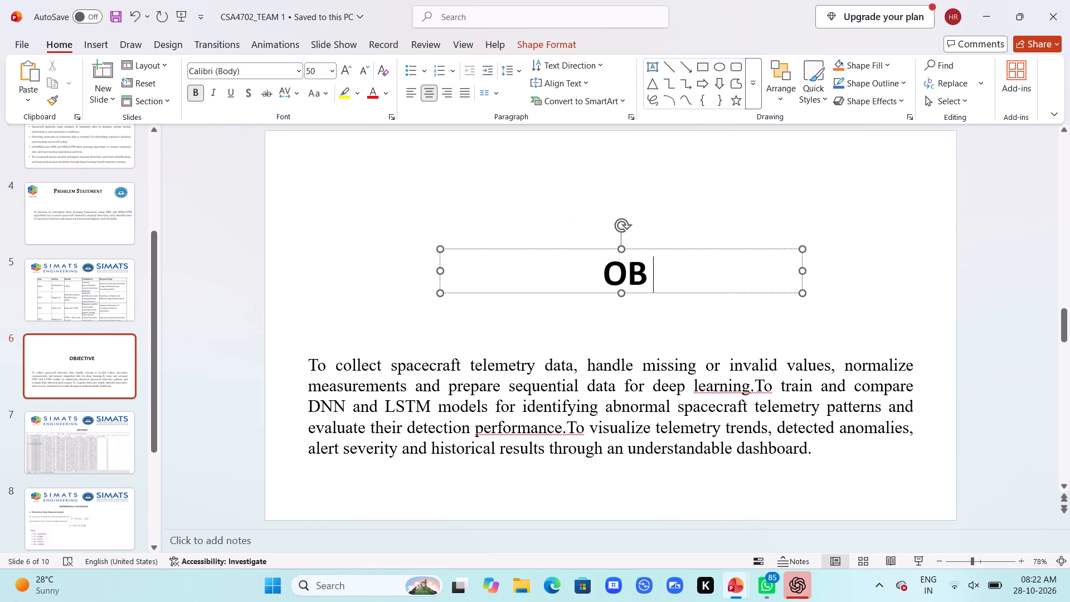
Retype the Objective slide's heading as "Objective" and format it in Cambria with small caps.
{"action": "key", "text": "BackSpace"}
{"action": "type", "text": "bjective"}
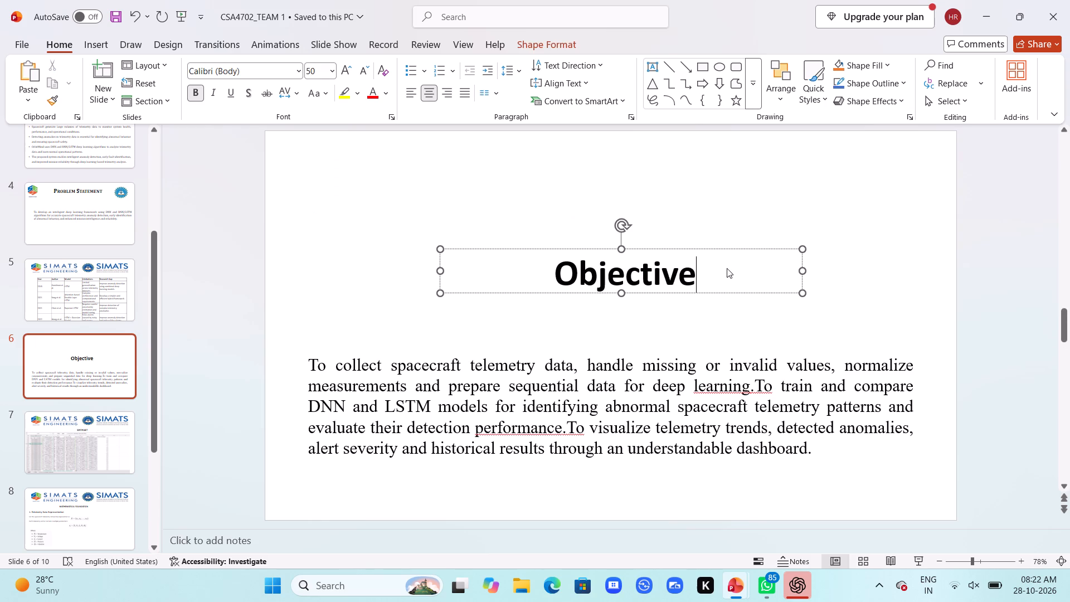
{"action": "left_click_drag", "start_coordinate": [695, 274], "coordinate": [556, 264]}
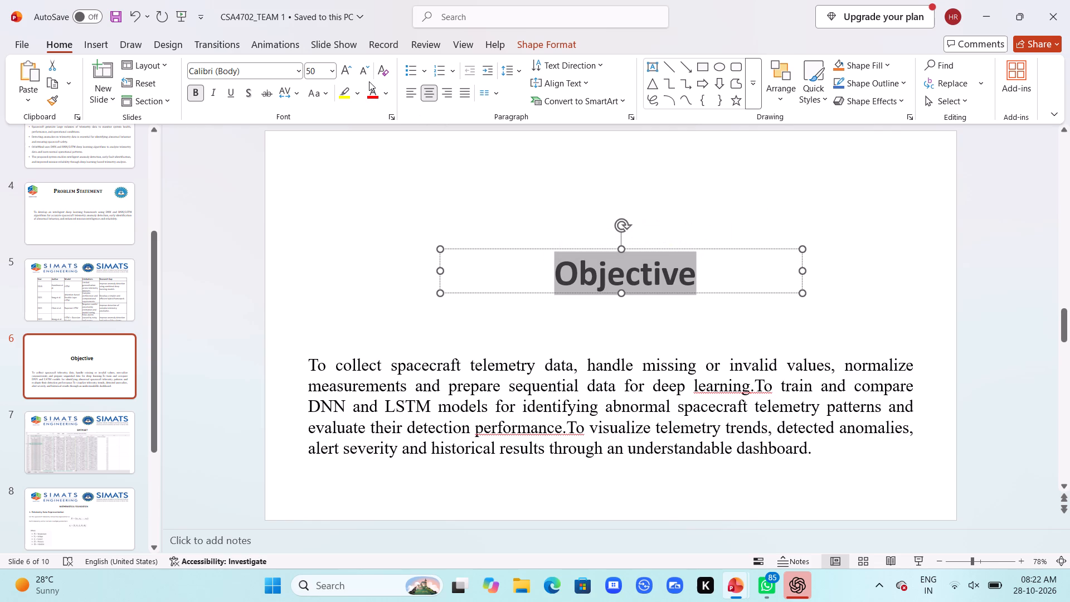
{"action": "left_click", "coordinate": [275, 71]}
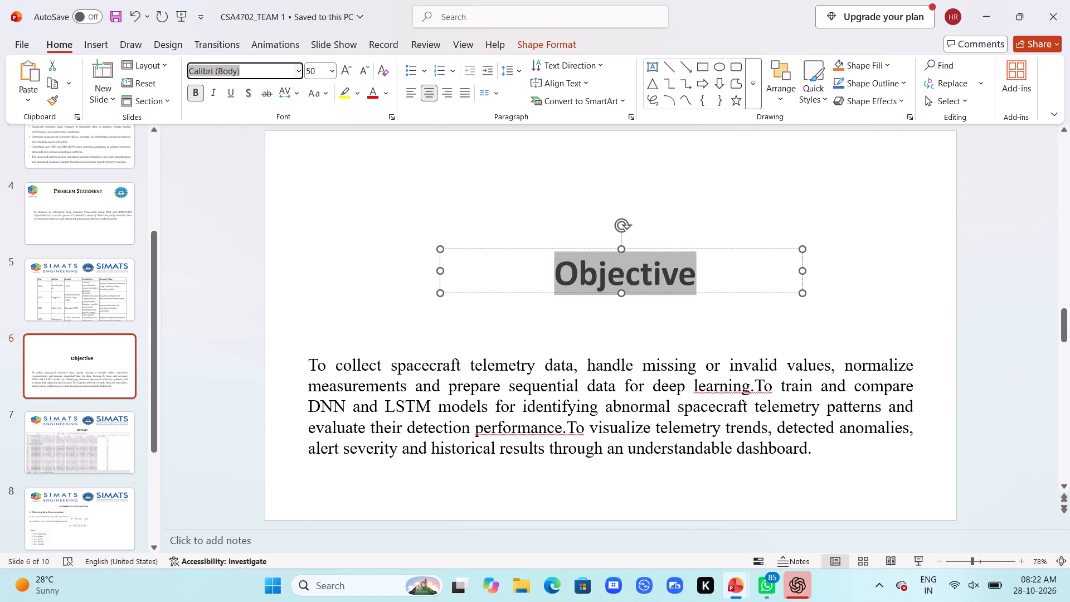
{"action": "key", "text": "BackSpace"}
{"action": "type", "text": "cam"}
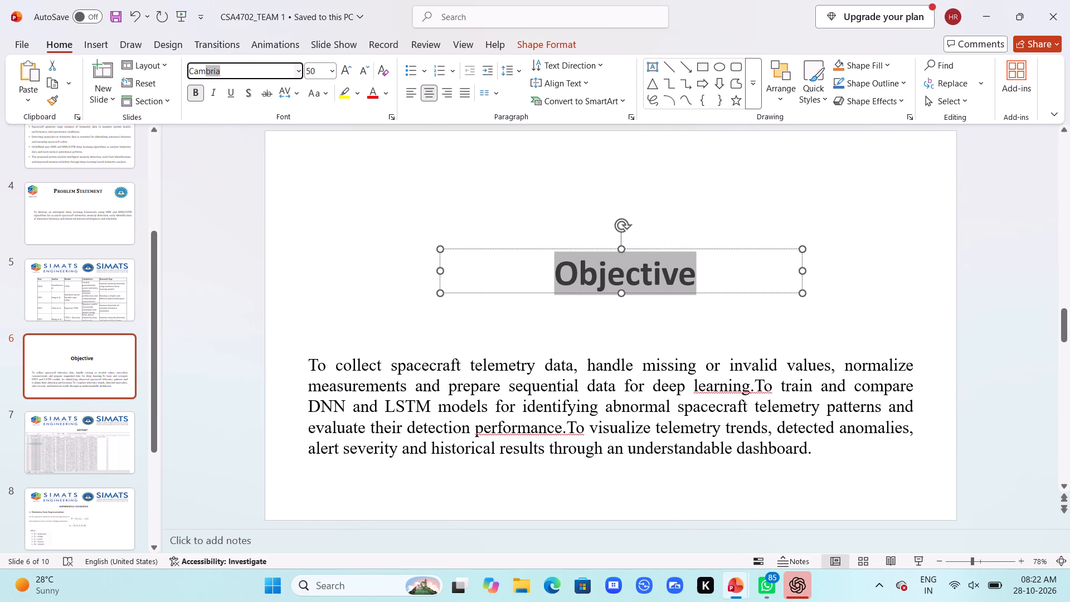
{"action": "key", "text": "Return"}
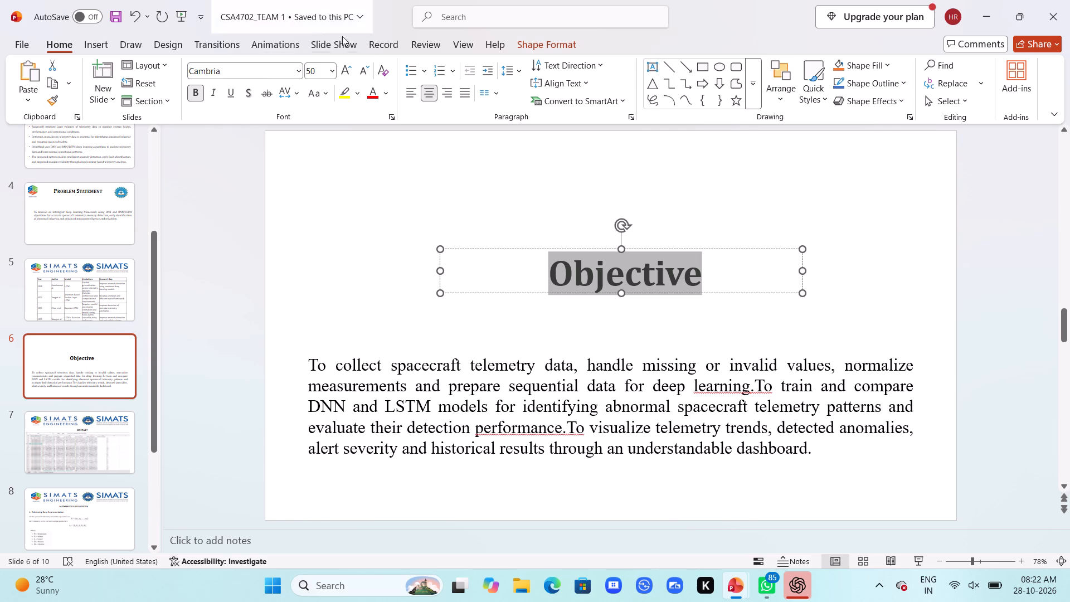
{"action": "left_click", "coordinate": [395, 114]}
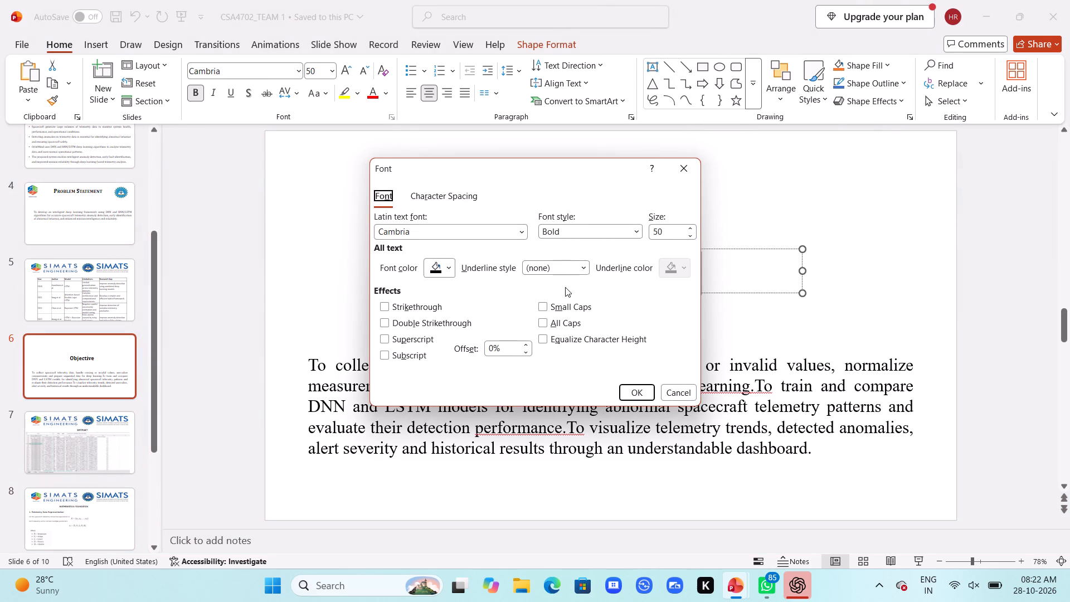
{"action": "left_click", "coordinate": [539, 303]}
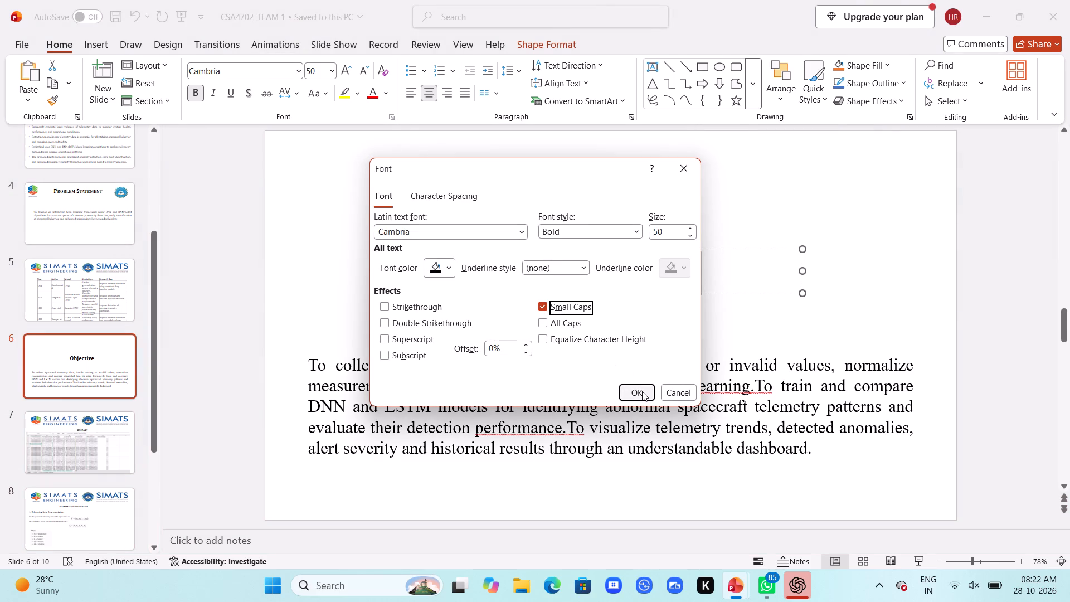
{"action": "left_click", "coordinate": [642, 391]}
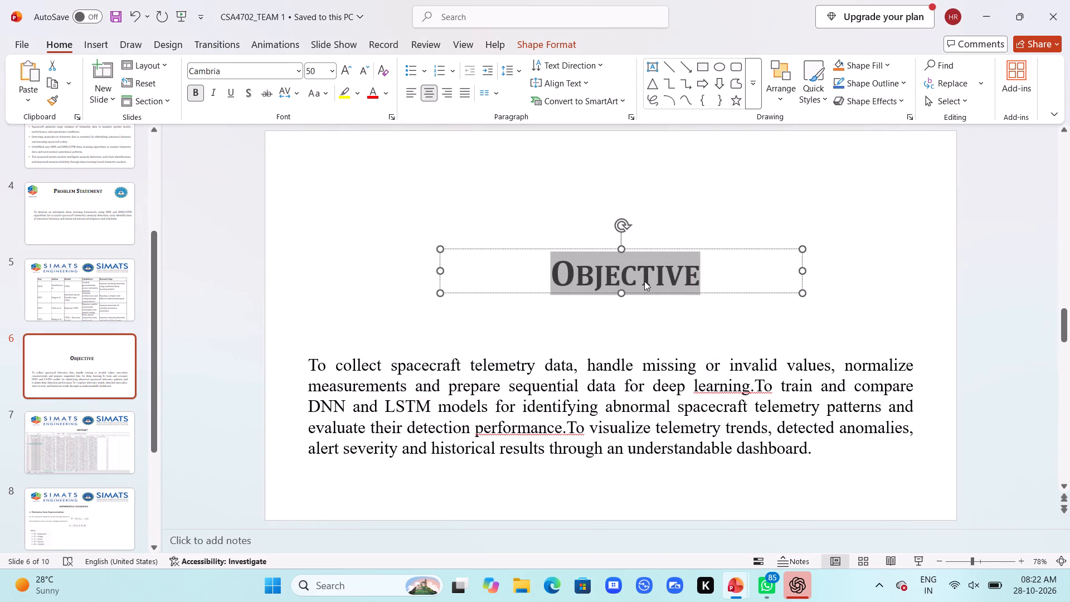
Move the Objective heading up to the top centre of the slide.
{"action": "left_click_drag", "start_coordinate": [600, 248], "coordinate": [572, 162]}
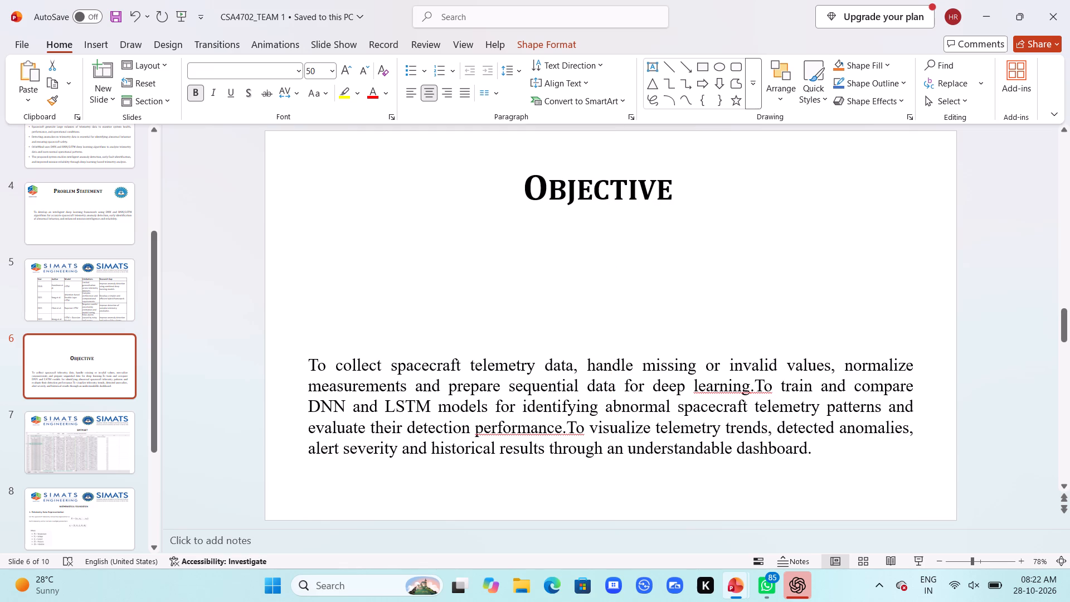
{"action": "left_click_drag", "start_coordinate": [572, 162], "coordinate": [578, 150]}
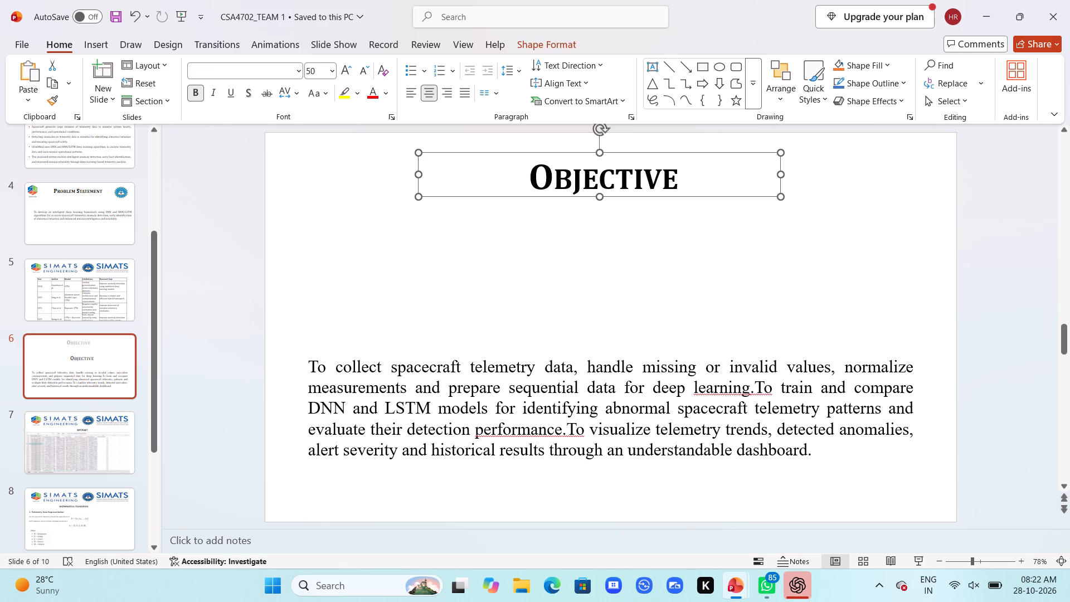
Copy the Engineer to Excel logo and the round blue institute logo from the Problem Statement slide onto the Objective slide.
{"action": "left_click", "coordinate": [105, 212]}
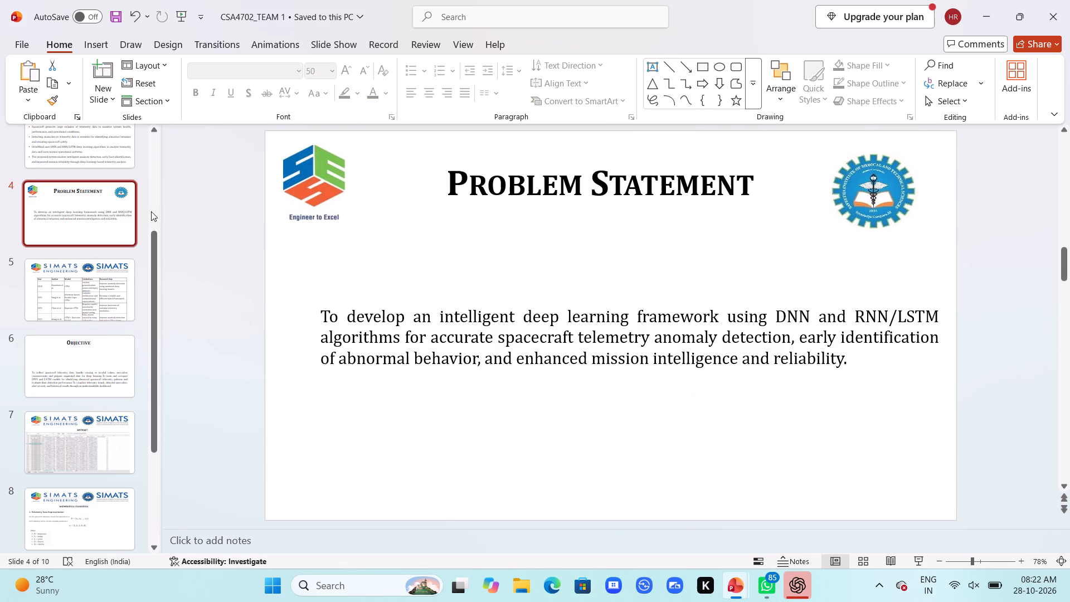
{"action": "left_click", "coordinate": [313, 193]}
{"action": "key", "text": "ctrl+c"}
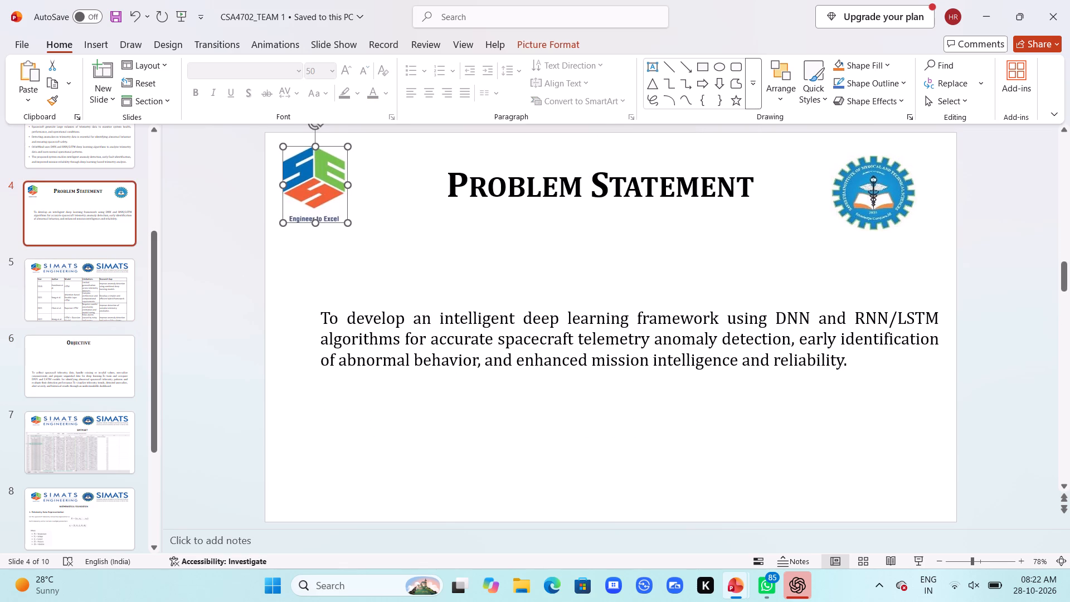
{"action": "left_click", "coordinate": [93, 343]}
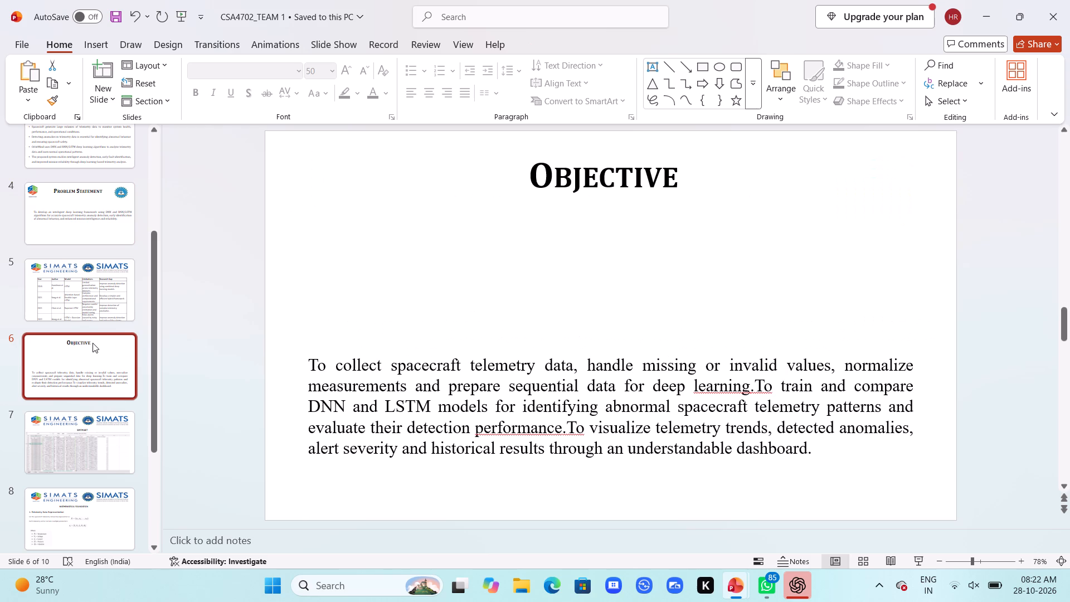
{"action": "key", "text": "ctrl+v"}
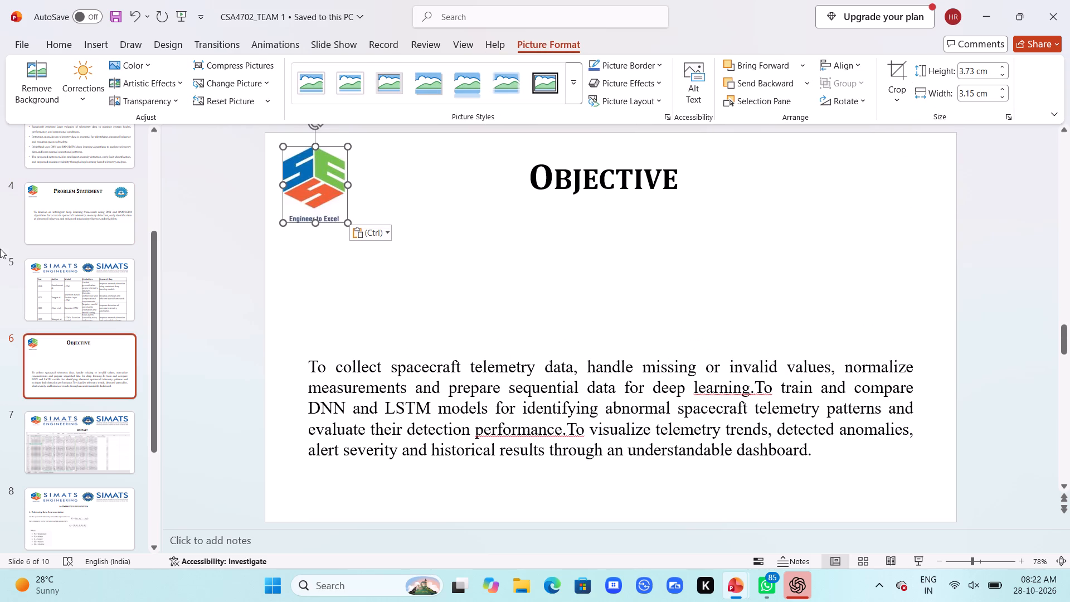
{"action": "left_click", "coordinate": [72, 217]}
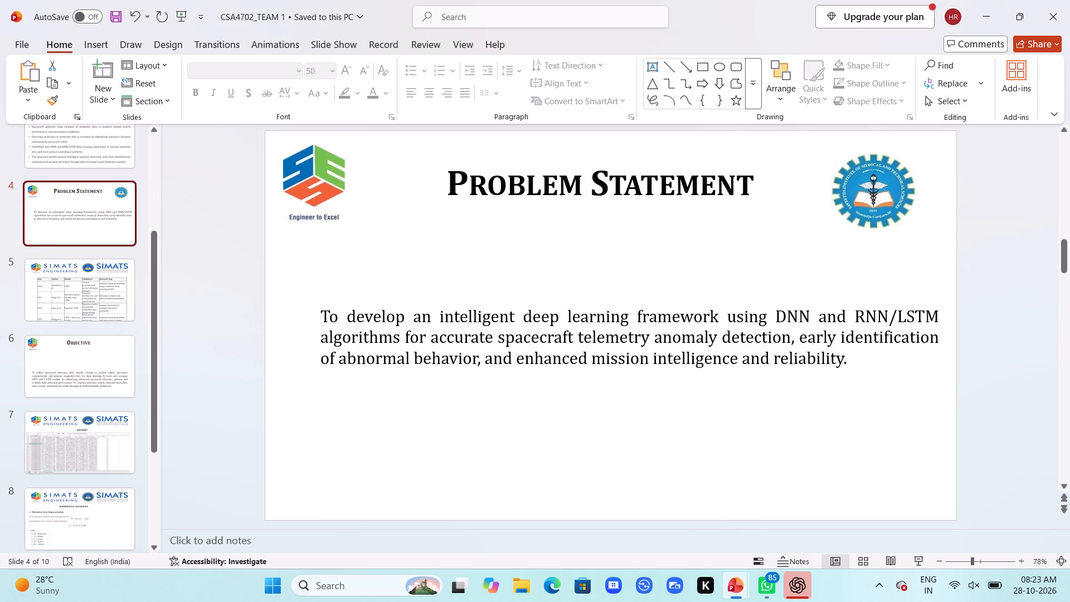
{"action": "left_click", "coordinate": [866, 197]}
{"action": "key", "text": "ctrl+c"}
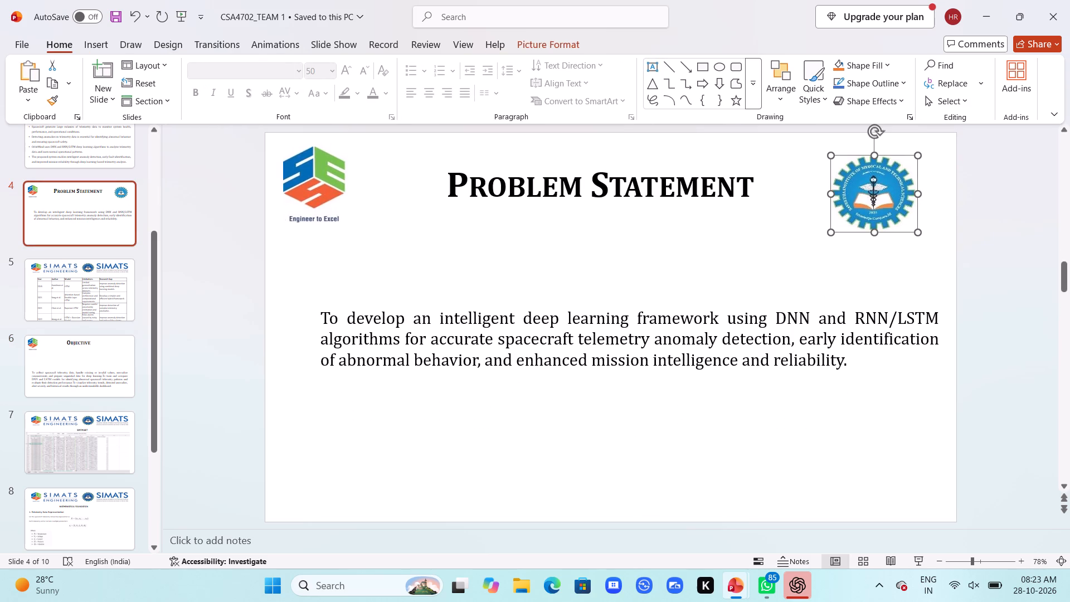
{"action": "left_click", "coordinate": [69, 363]}
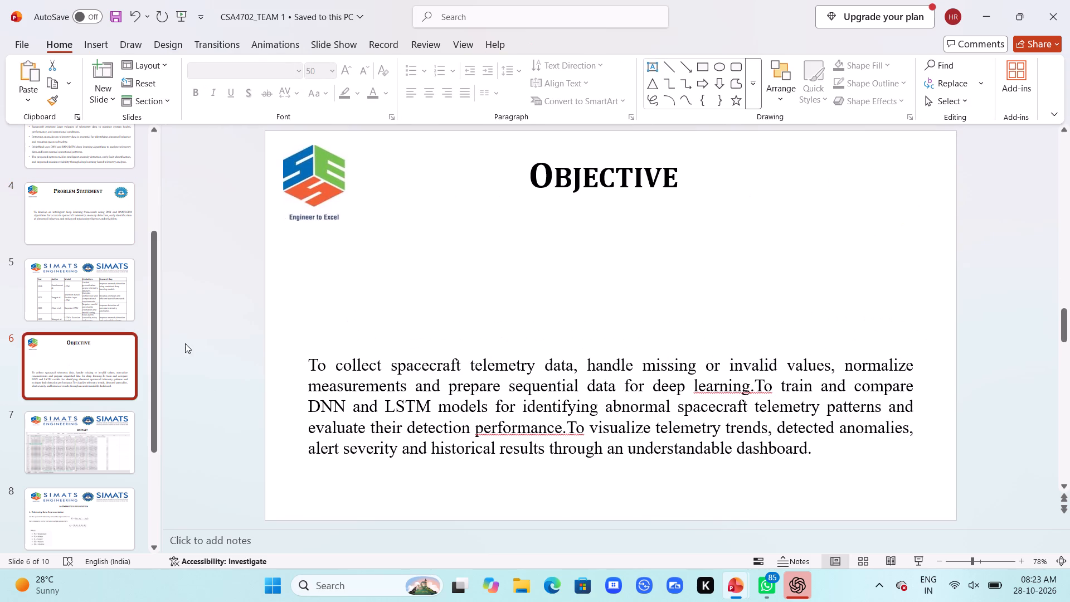
{"action": "key", "text": "ctrl+v"}
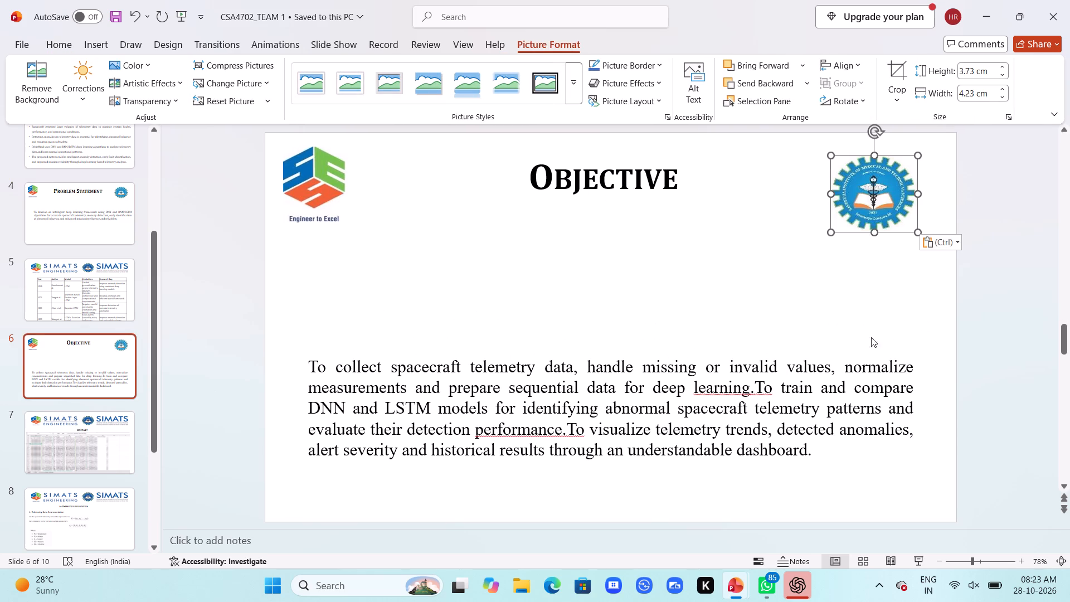
Split the Objective body text into three paragraphs, each starting with "To", and extend its text box down to fit them.
{"action": "left_click", "coordinate": [757, 389]}
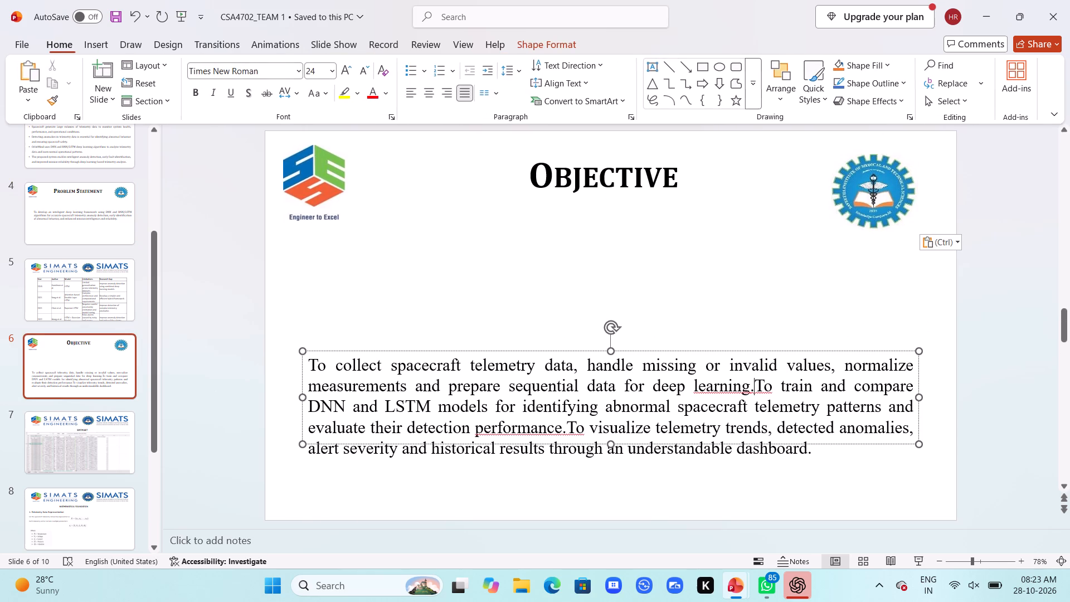
{"action": "key", "text": "Return"}
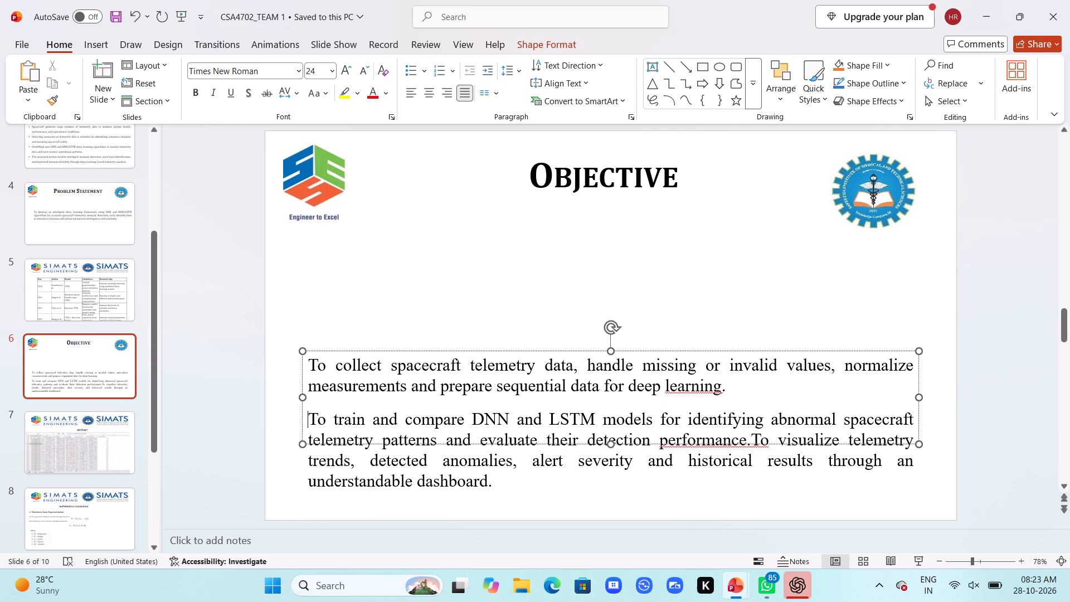
{"action": "left_click_drag", "start_coordinate": [607, 443], "coordinate": [614, 513]}
{"action": "left_click", "coordinate": [752, 443]}
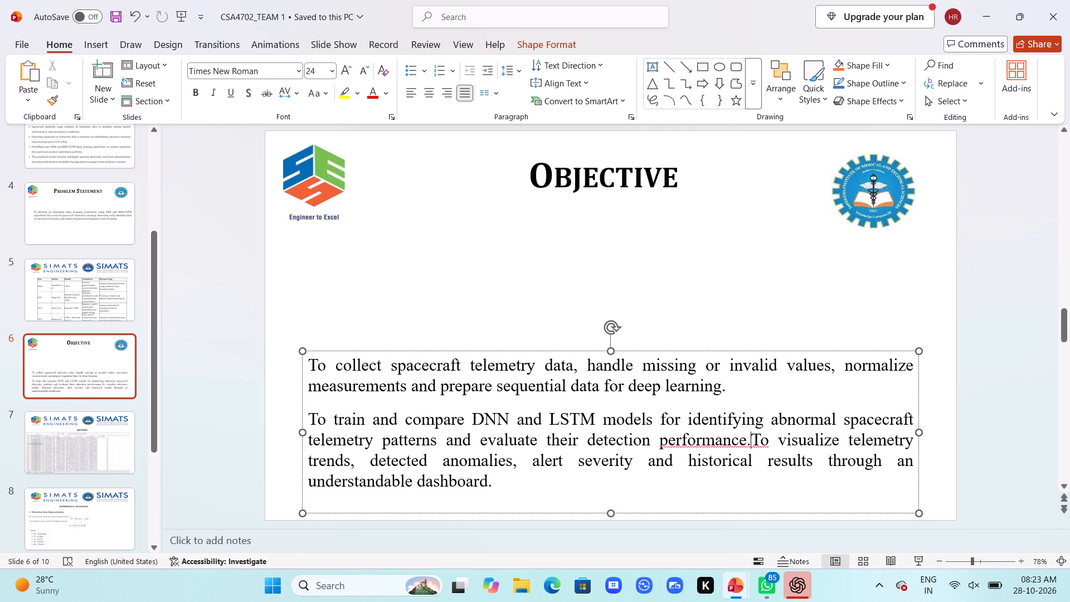
{"action": "key", "text": "Return"}
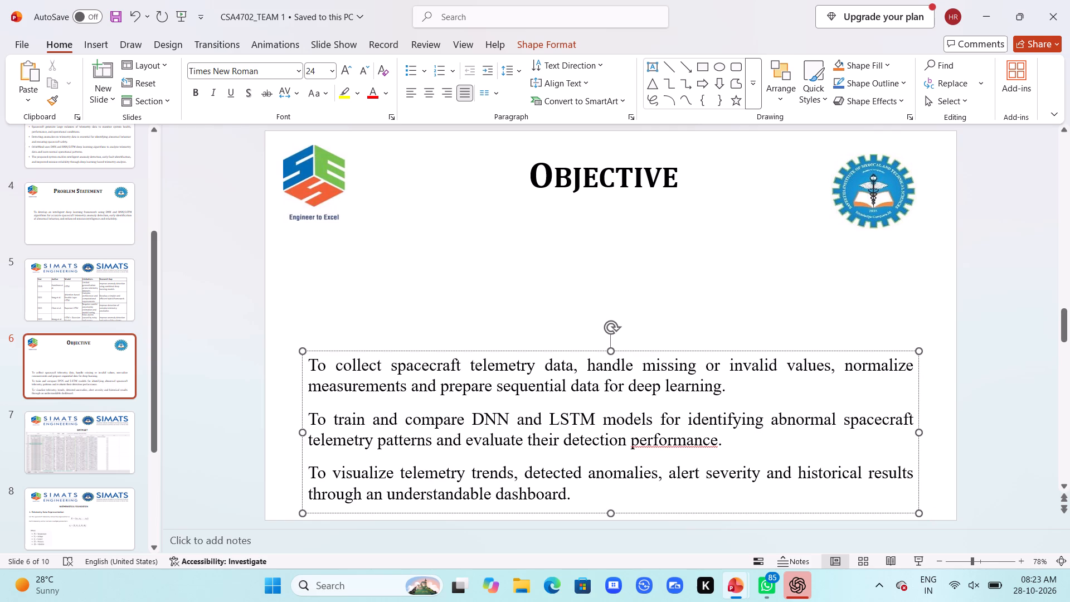
Move the Objective body text box up so it sits just below the heading and logos.
{"action": "left_click_drag", "start_coordinate": [588, 349], "coordinate": [583, 250]}
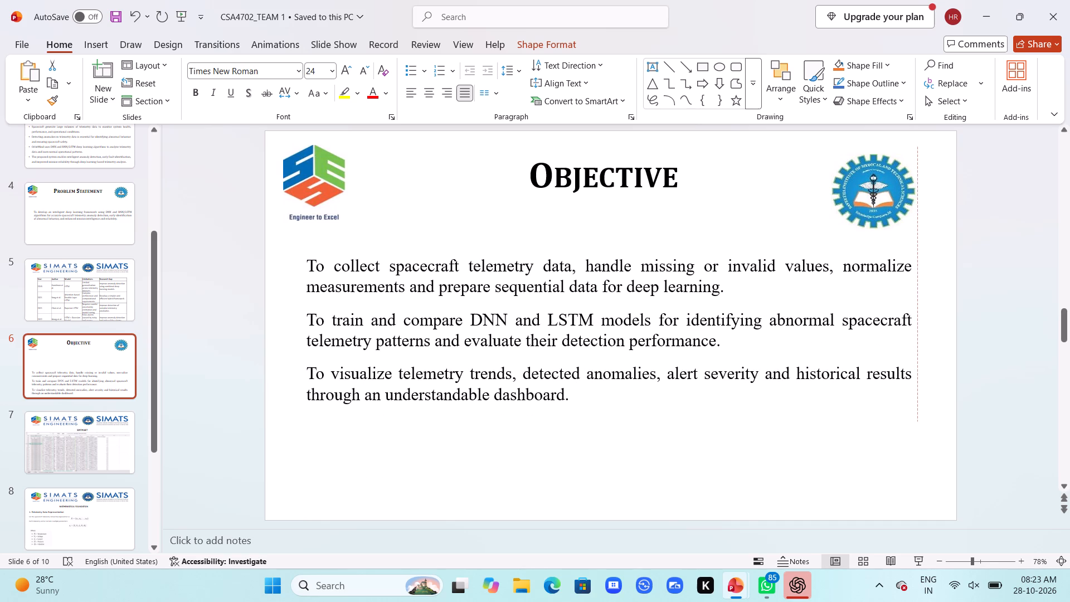
{"action": "left_click_drag", "start_coordinate": [583, 250], "coordinate": [589, 259]}
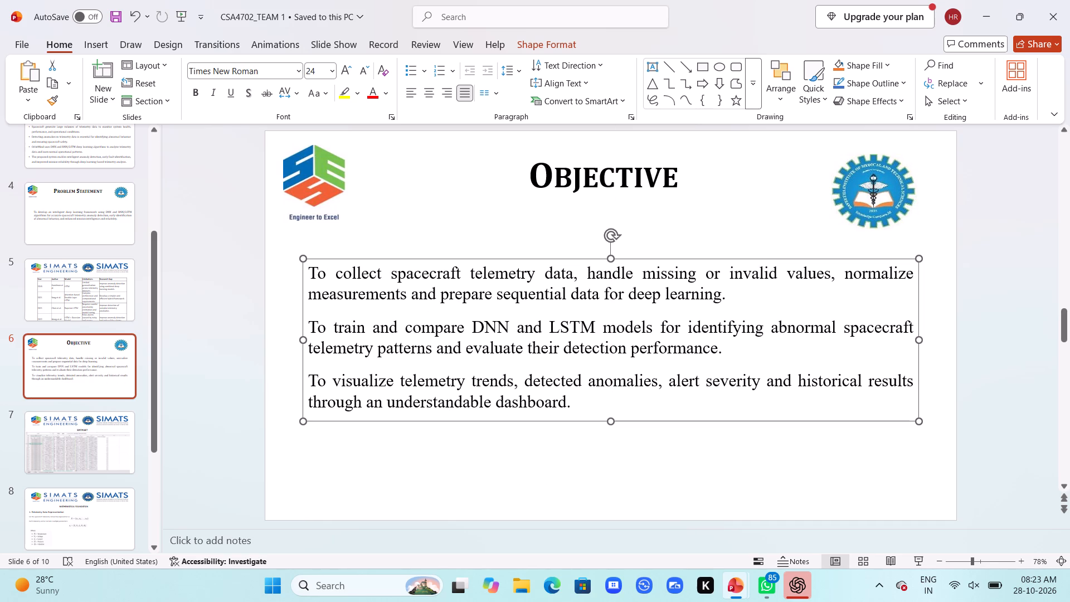
Format all three Objective paragraphs as a bulleted list in Cambria.
{"action": "left_click_drag", "start_coordinate": [313, 268], "coordinate": [622, 401]}
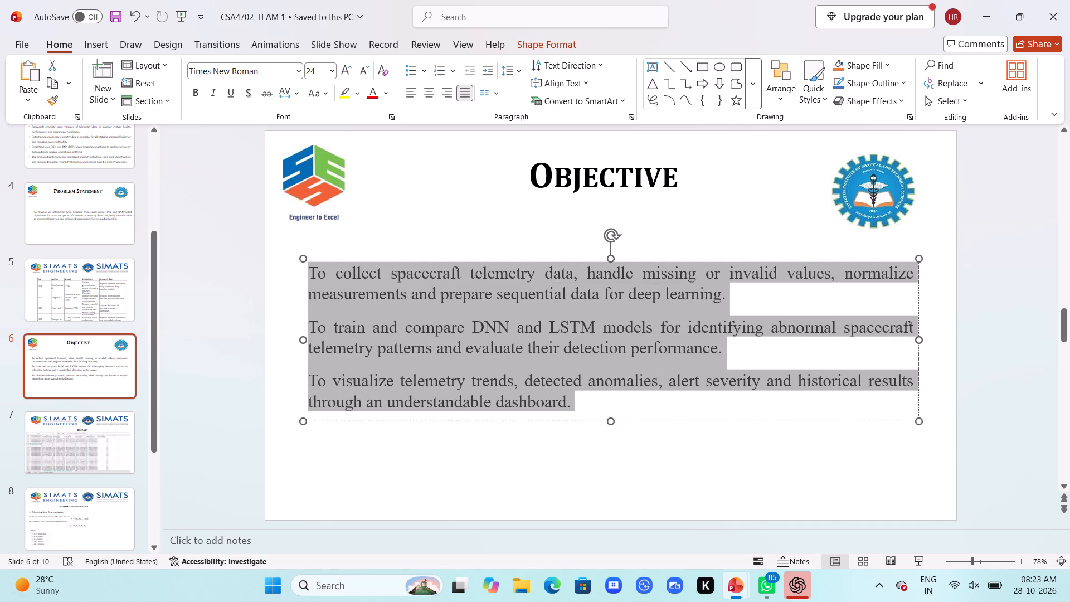
{"action": "left_click_drag", "start_coordinate": [622, 401], "coordinate": [624, 406]}
{"action": "left_click", "coordinate": [407, 74]}
{"action": "left_click", "coordinate": [267, 69]}
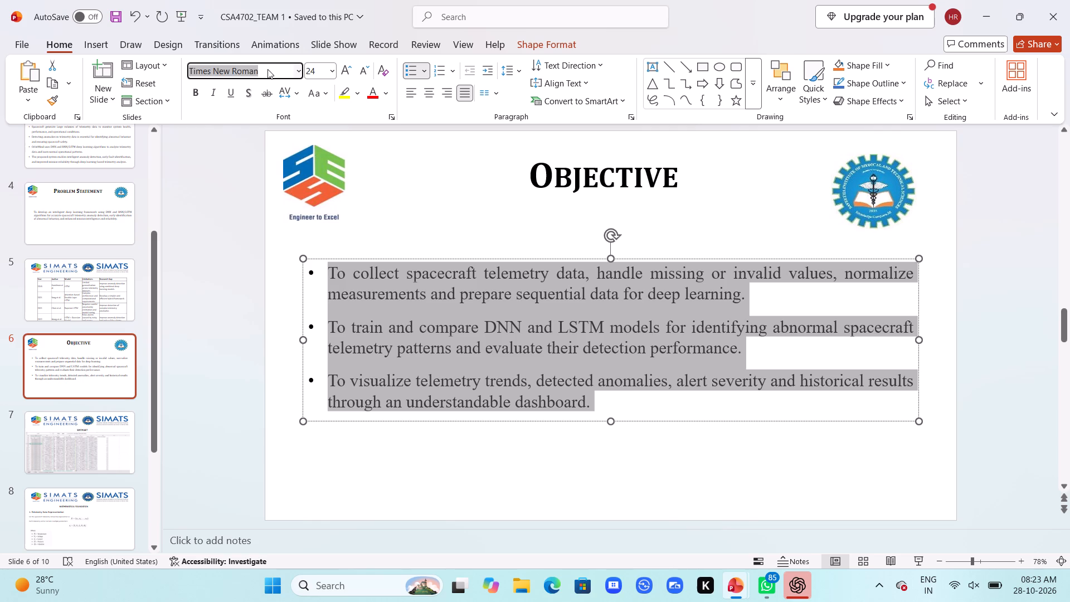
{"action": "key", "text": "BackSpace"}
{"action": "type", "text": "cam"}
{"action": "key", "text": "Return"}
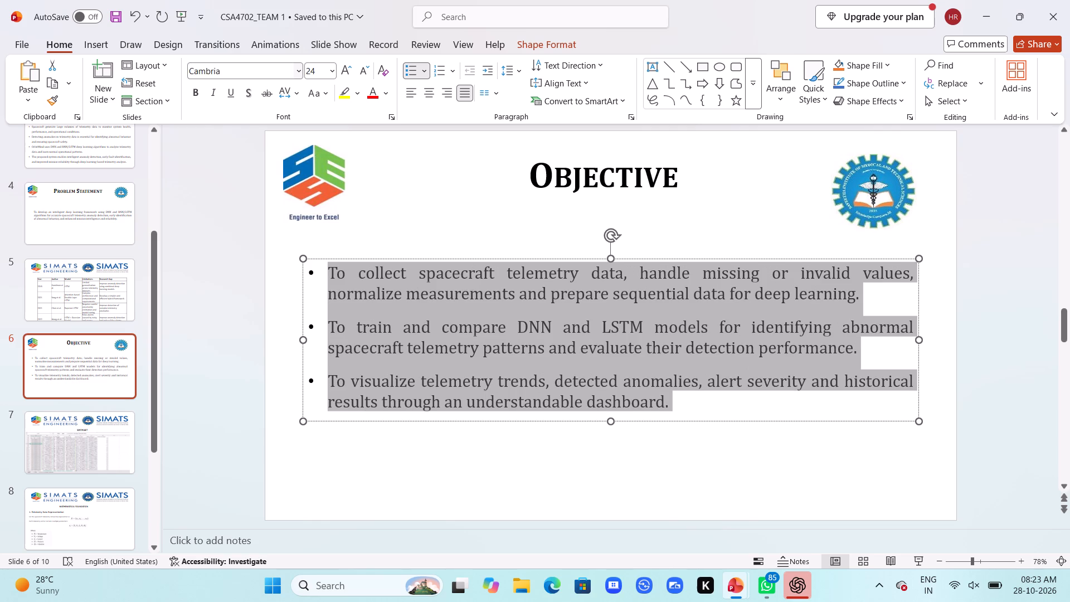
{"action": "left_click", "coordinate": [416, 196]}
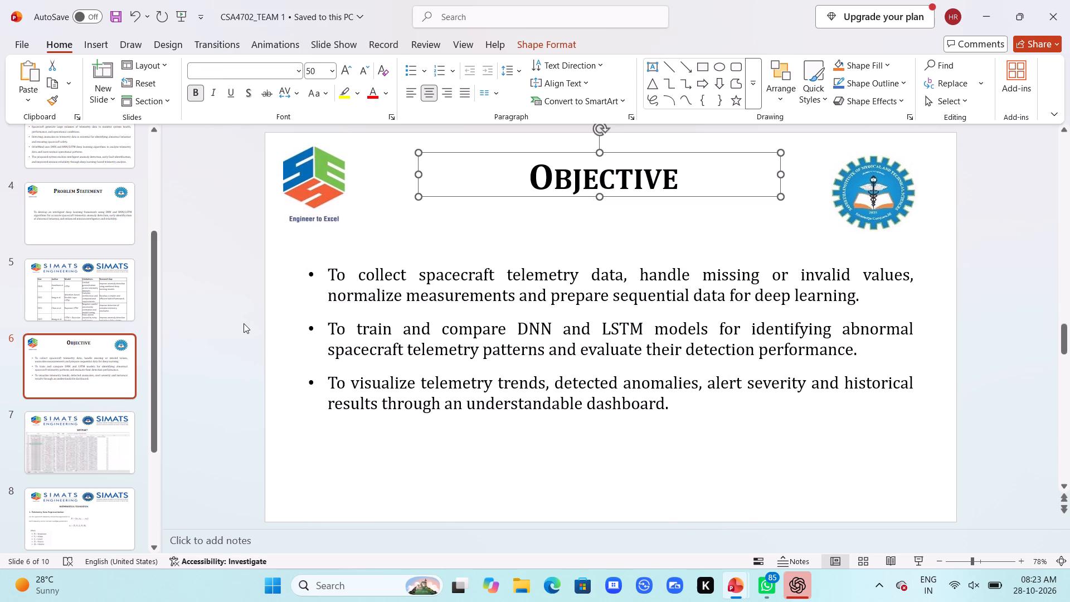
Delete the three slides after Objective: the data table, Mathematical Foundation, and Data Normalization with Deep Neural Network.
{"action": "left_click", "coordinate": [86, 453]}
{"action": "key", "text": "BackSpace"}
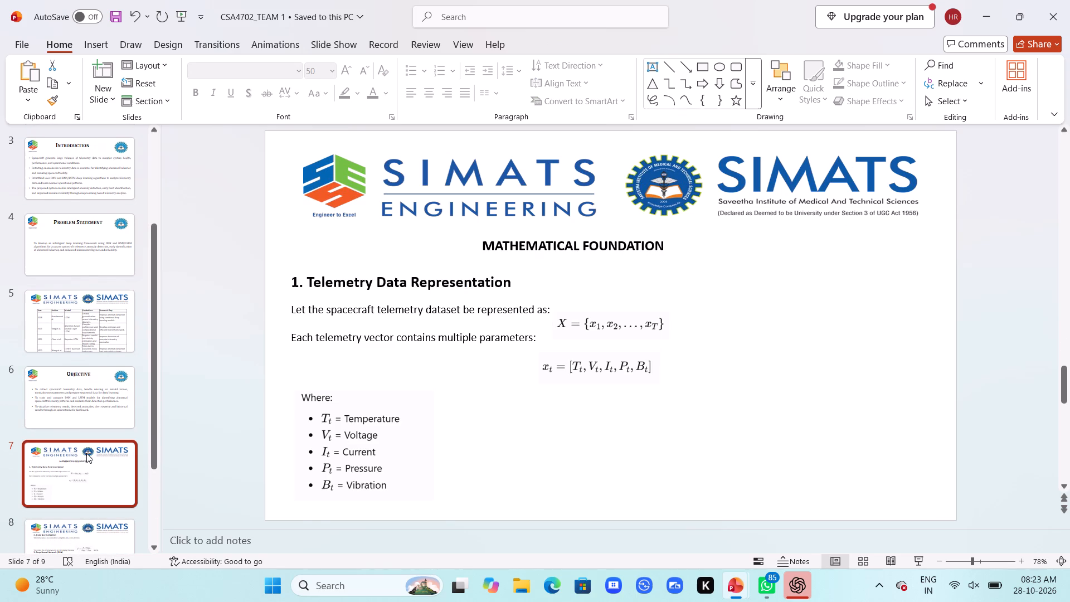
{"action": "left_click", "coordinate": [76, 471]}
{"action": "key", "text": "BackSpace"}
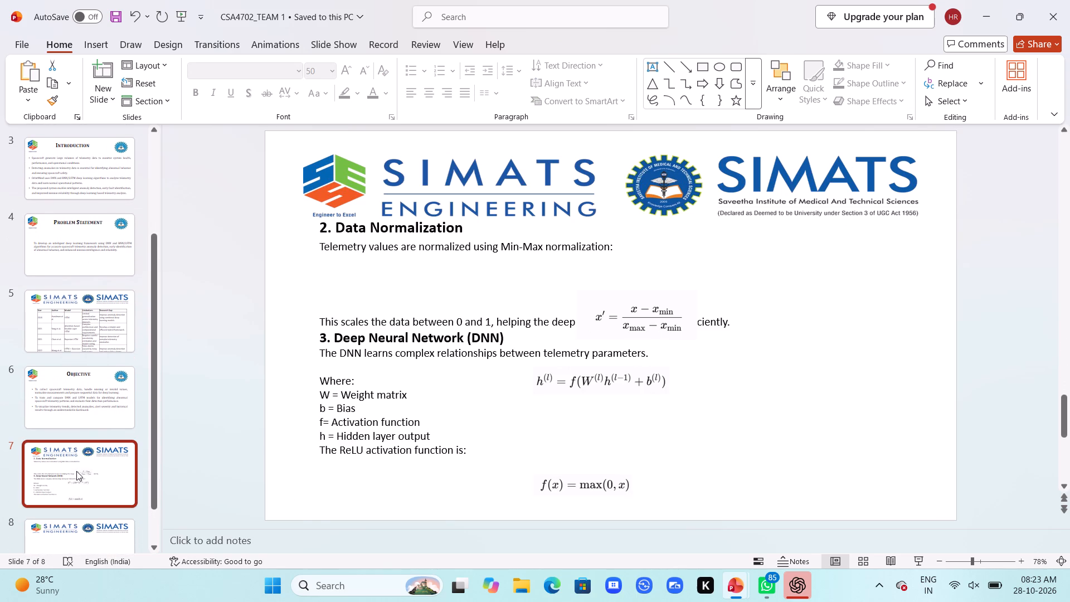
{"action": "left_click", "coordinate": [76, 471]}
{"action": "key", "text": "BackSpace"}
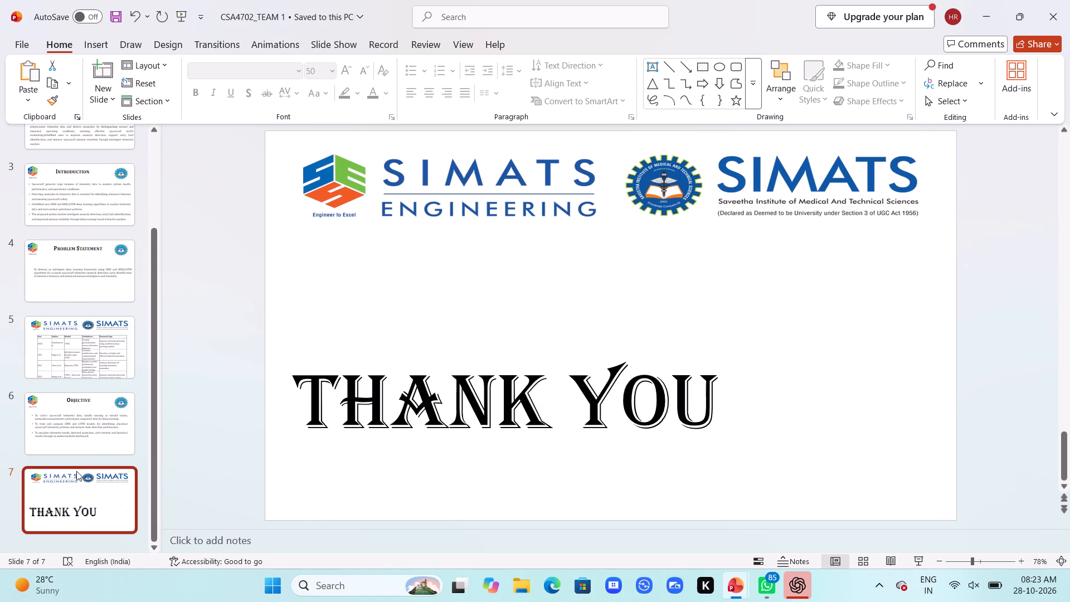
Delete the SIMATS banner from the Thank You slide.
{"action": "left_click", "coordinate": [554, 191]}
{"action": "key", "text": "BackSpace"}
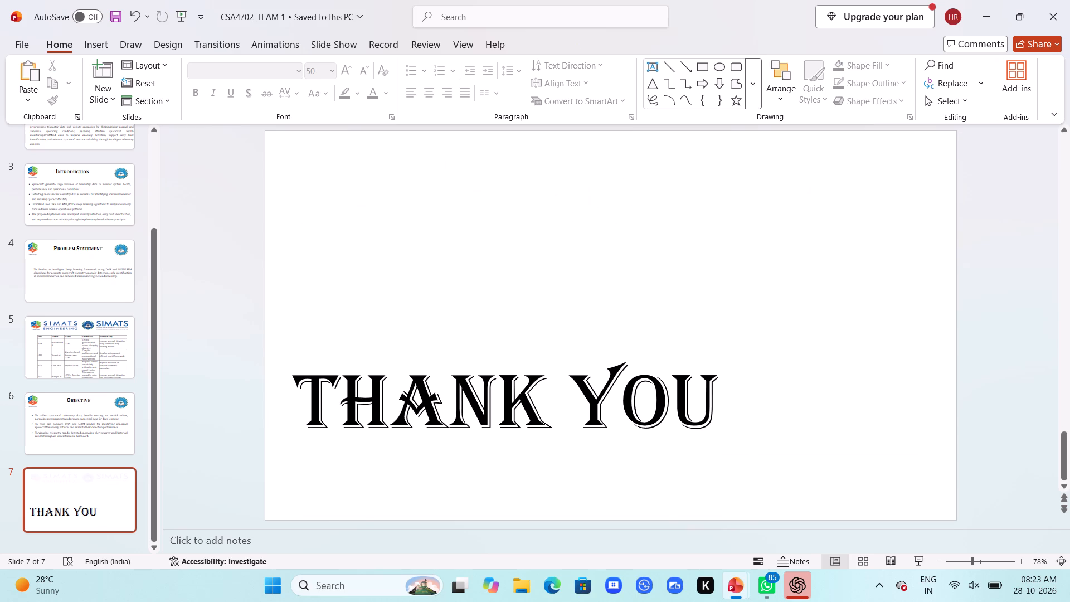
Move the THANK YOU text box up and across toward the middle of its slide.
{"action": "left_click", "coordinate": [524, 408]}
{"action": "left_click_drag", "start_coordinate": [473, 352], "coordinate": [596, 251]}
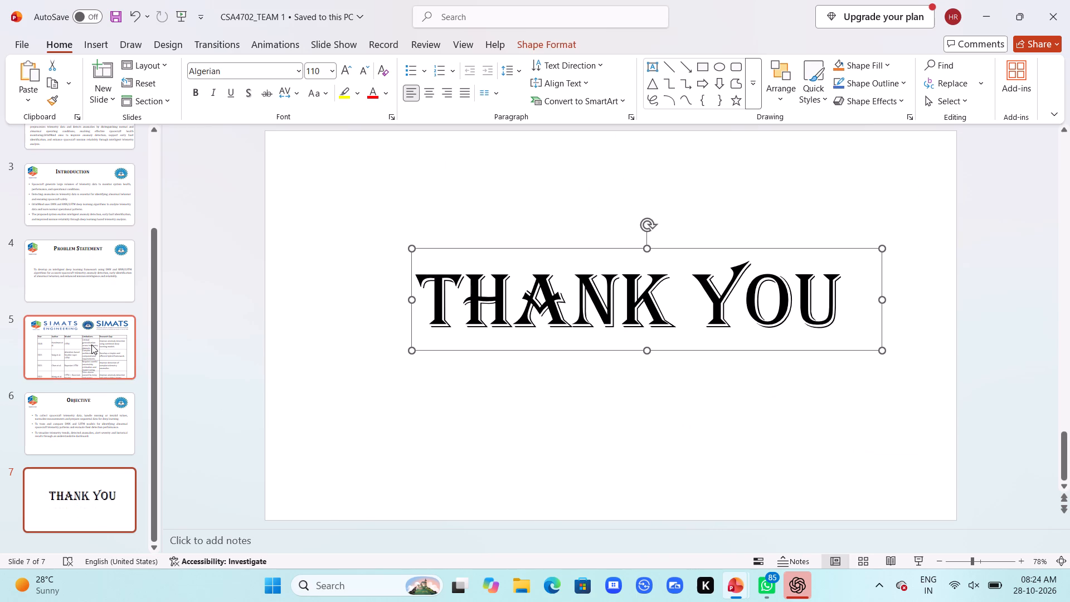
Delete the SIMATS banner from the literature table slide, slide 5.
{"action": "left_click", "coordinate": [91, 344]}
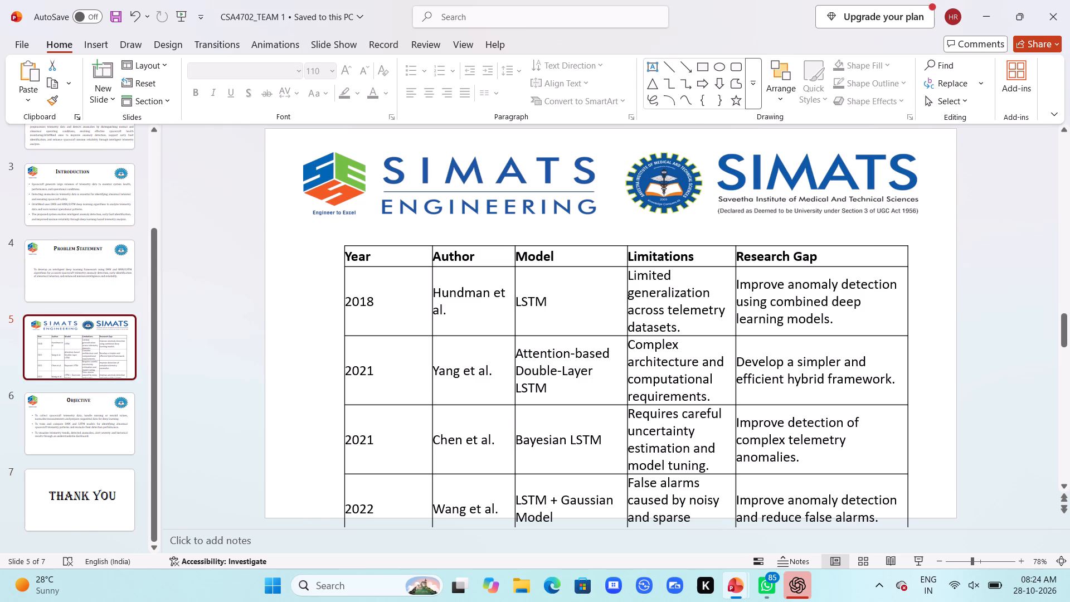
{"action": "left_click", "coordinate": [527, 193]}
{"action": "key", "text": "BackSpace"}
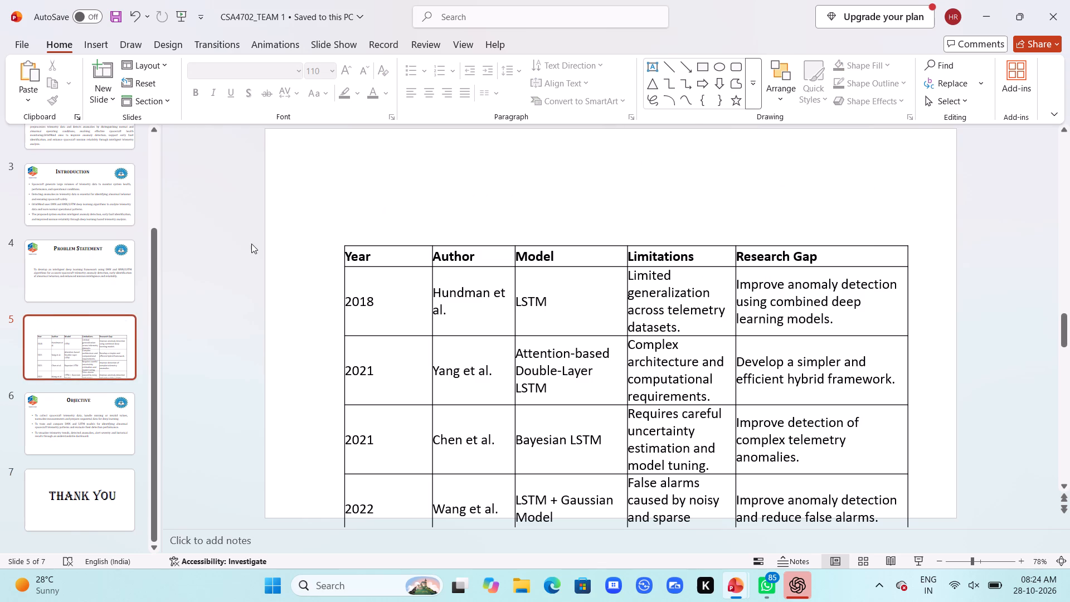
Add the round blue seal and the Engineer to Excel logo to slide 5's top corners, copying the latter from the Problem Statement slide.
{"action": "left_click", "coordinate": [53, 277]}
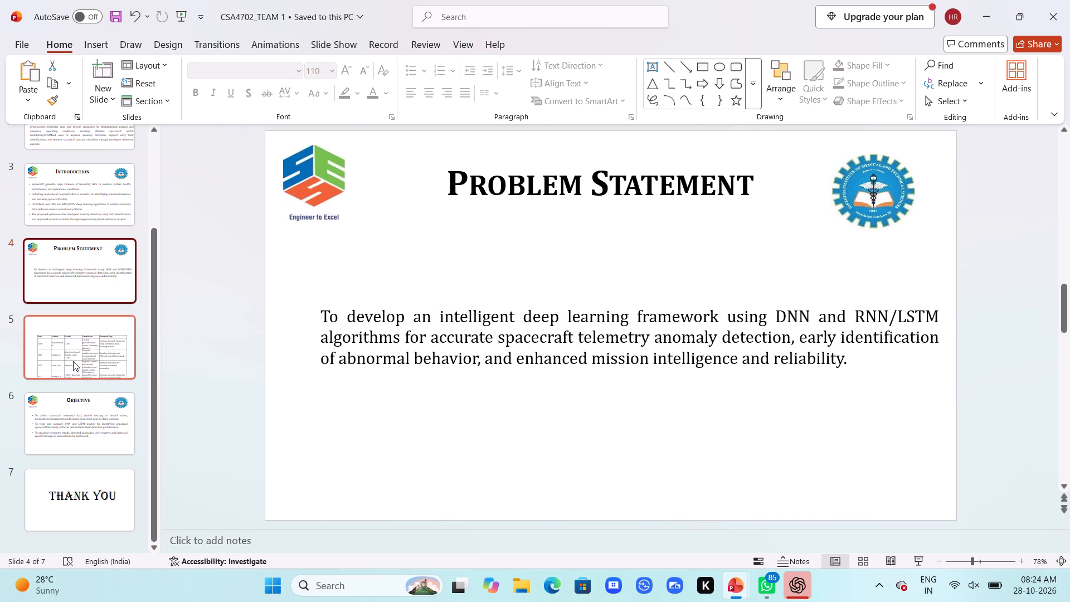
{"action": "left_click", "coordinate": [73, 361]}
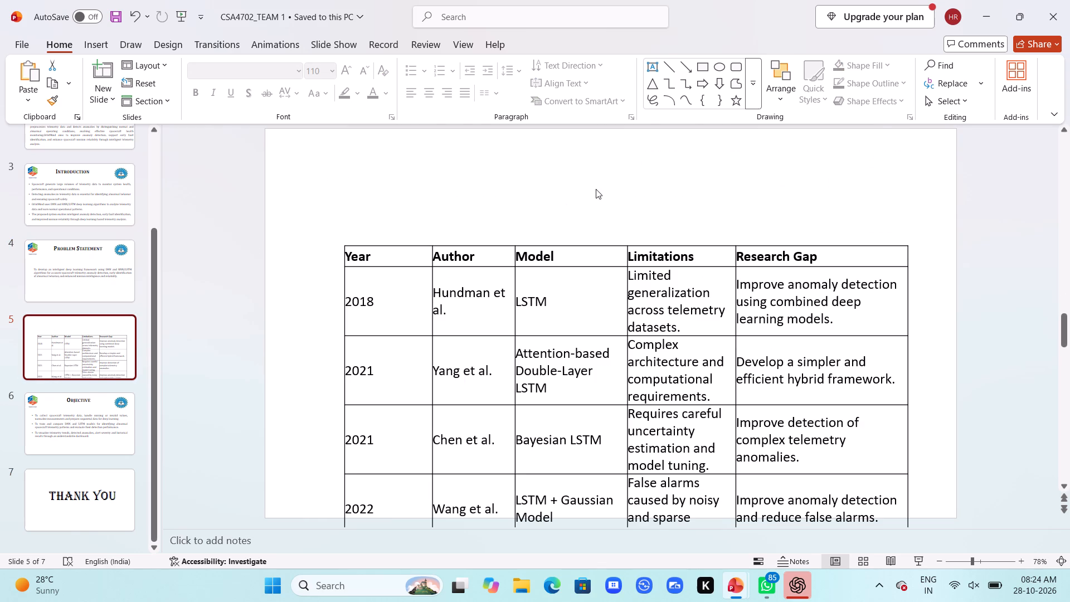
{"action": "key", "text": "ctrl+v"}
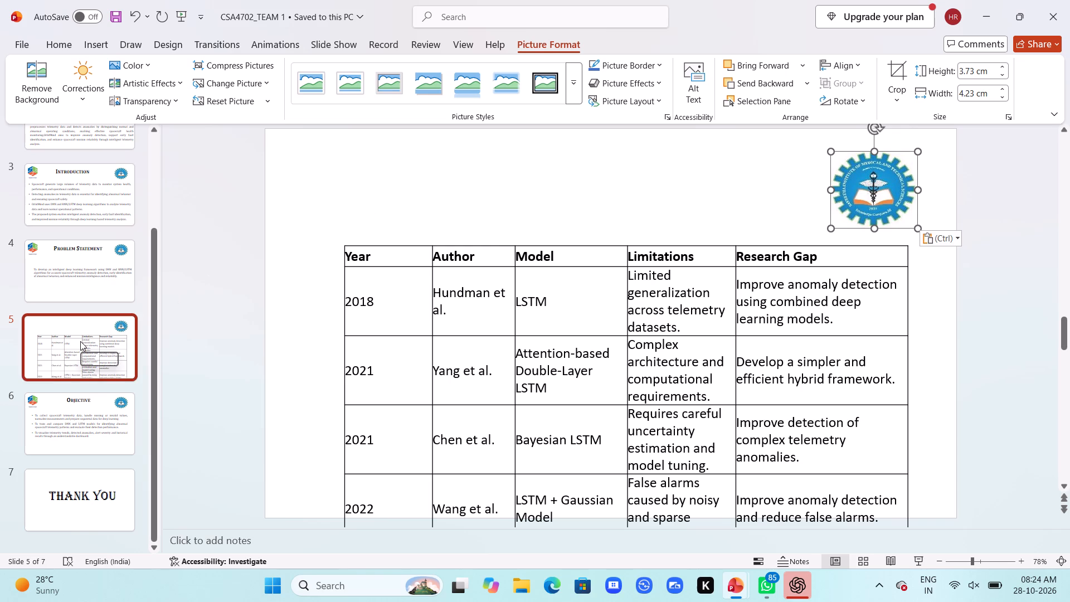
{"action": "left_click", "coordinate": [80, 270]}
{"action": "left_click", "coordinate": [306, 185]}
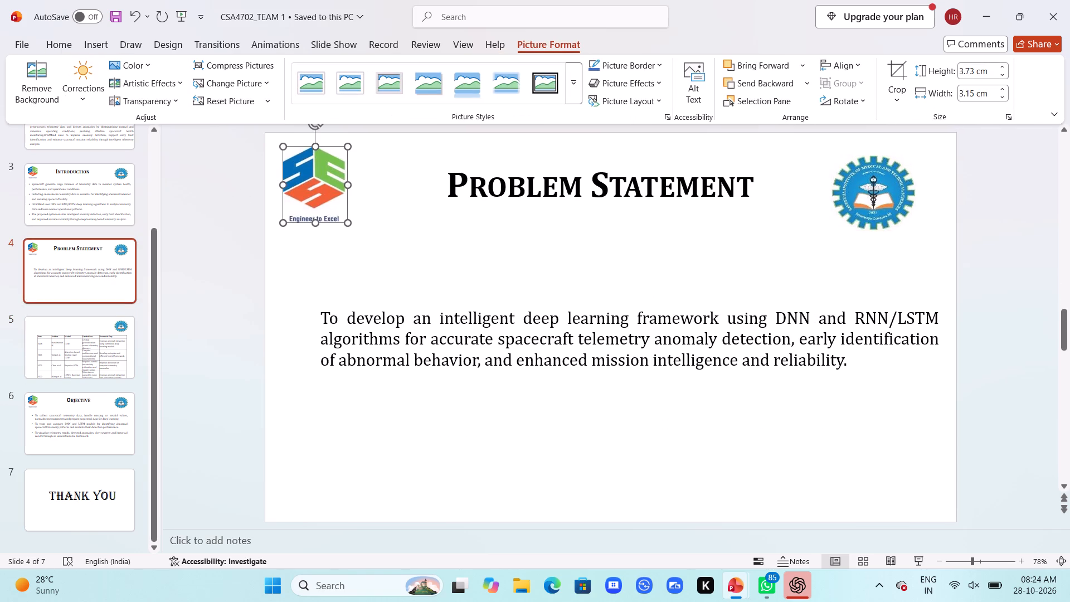
{"action": "key", "text": "ctrl+c"}
{"action": "left_click", "coordinate": [105, 341]}
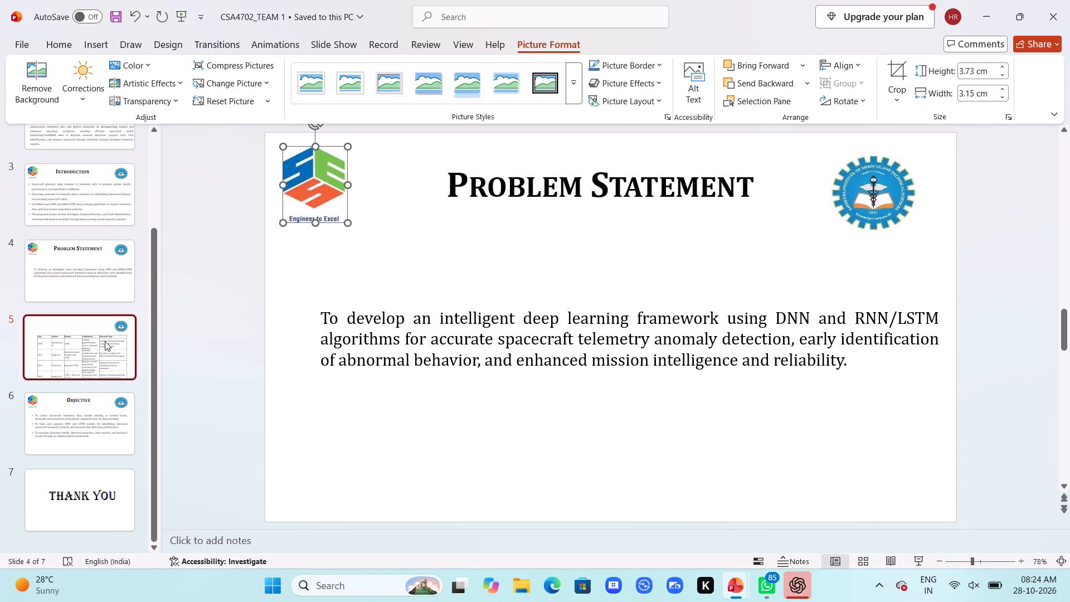
{"action": "key", "text": "ctrl+v"}
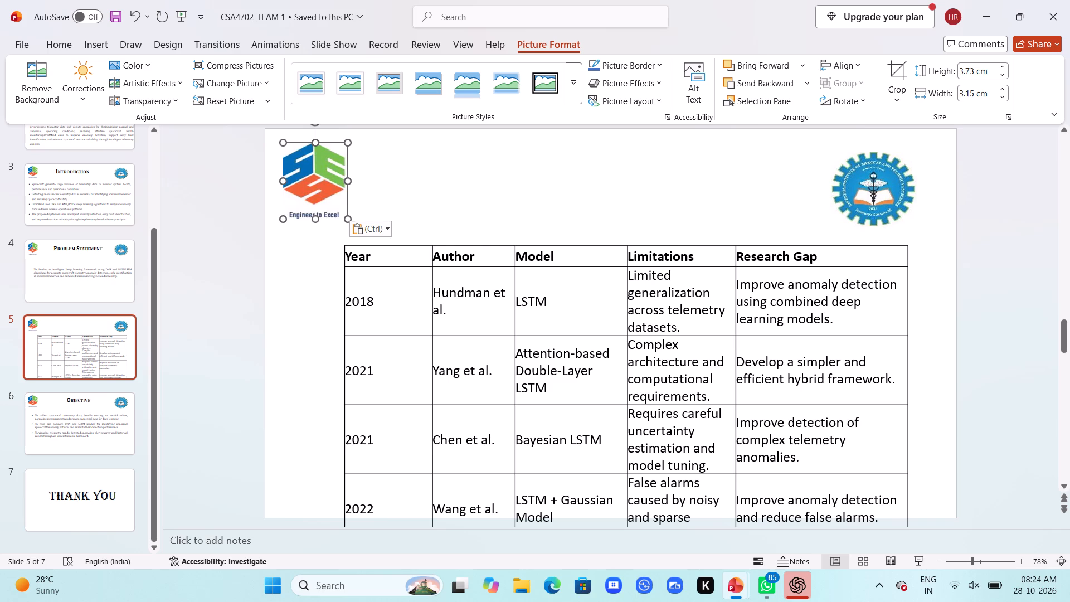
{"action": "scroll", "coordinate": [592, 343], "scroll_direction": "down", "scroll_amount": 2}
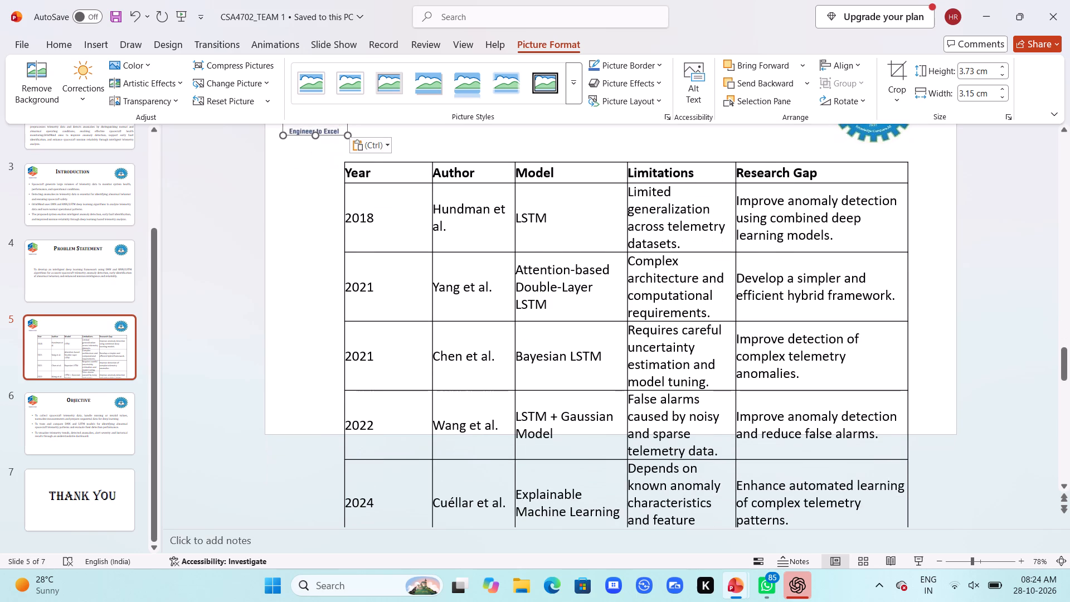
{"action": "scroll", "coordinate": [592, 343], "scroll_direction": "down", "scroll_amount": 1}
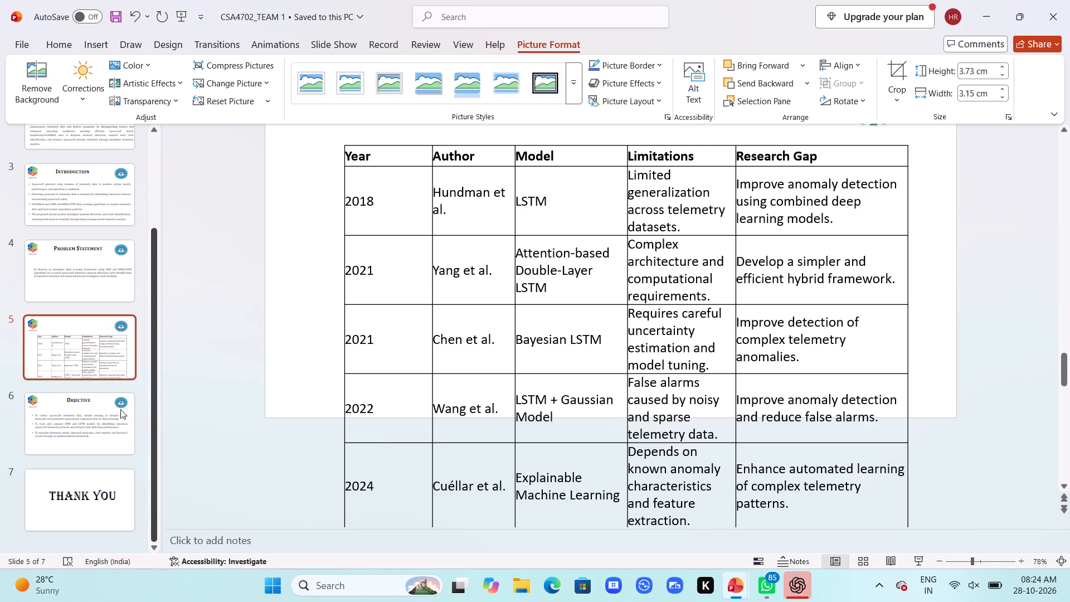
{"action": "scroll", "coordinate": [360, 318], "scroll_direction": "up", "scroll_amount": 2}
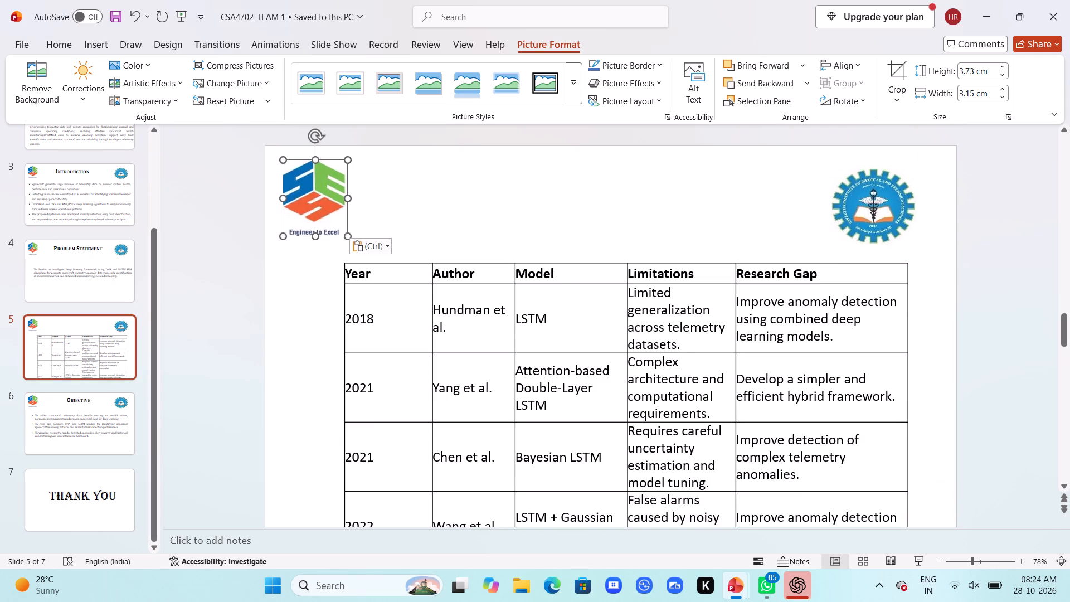
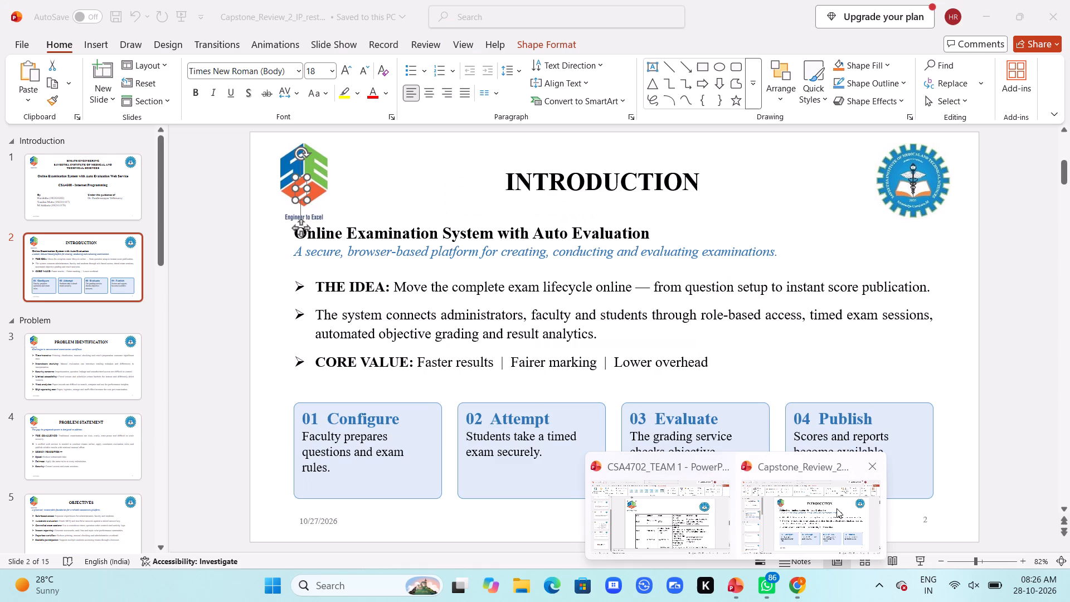
{"action": "left_click", "coordinate": [877, 463]}
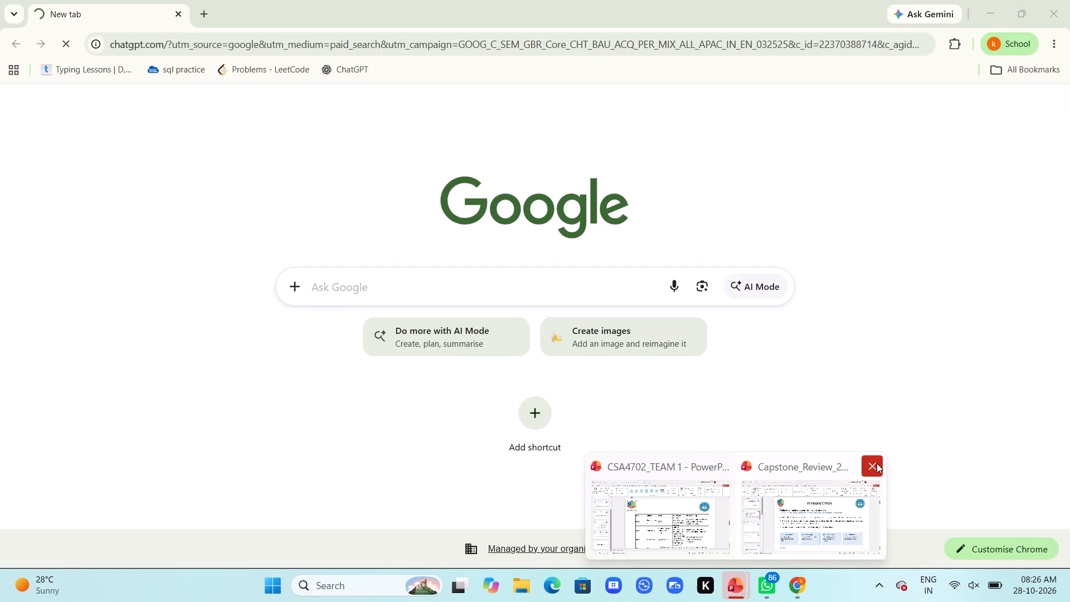
Close the Capstone_Review_2_IP_restyled presentation, saving its changes.
{"action": "left_click", "coordinate": [868, 464]}
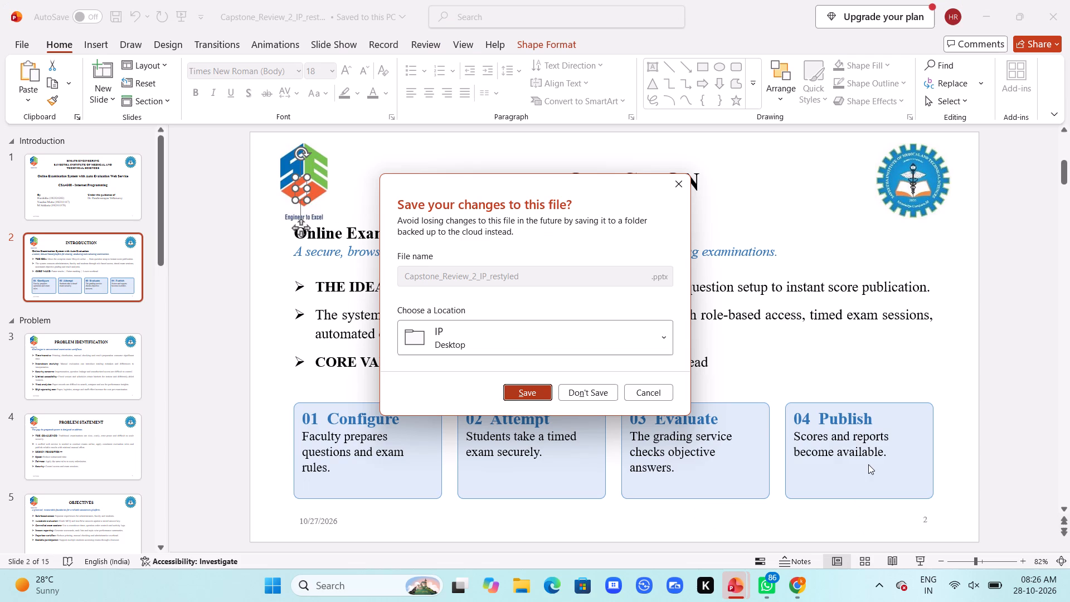
{"action": "left_click", "coordinate": [544, 390]}
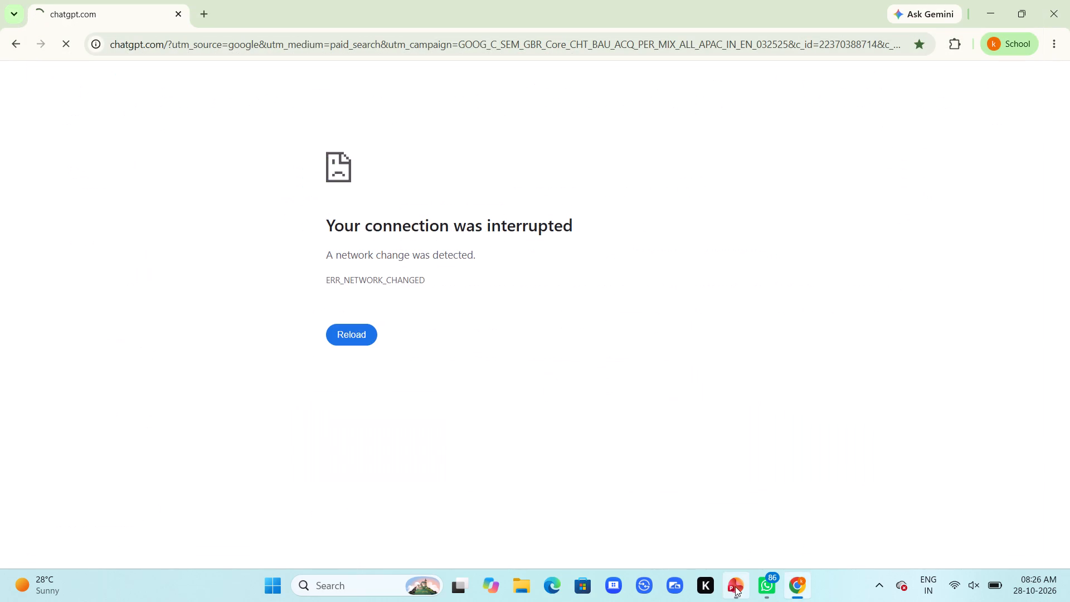
Switch to the CSA4702_TEAM 1 presentation in PowerPoint and duplicate the Problem Statement slide, slide 4.
{"action": "left_click", "coordinate": [717, 488]}
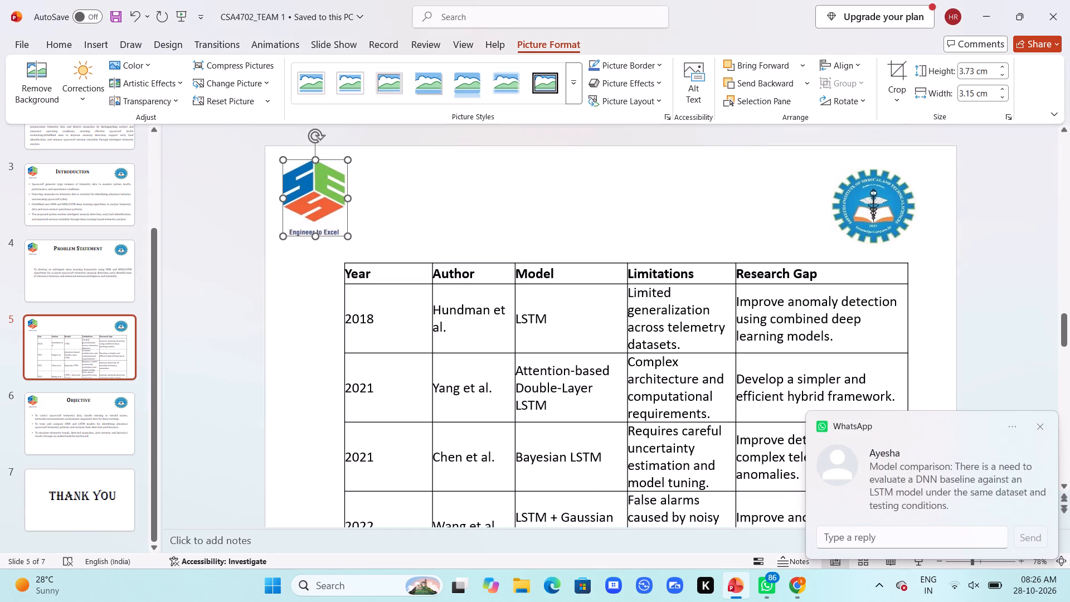
{"action": "left_click", "coordinate": [109, 285]}
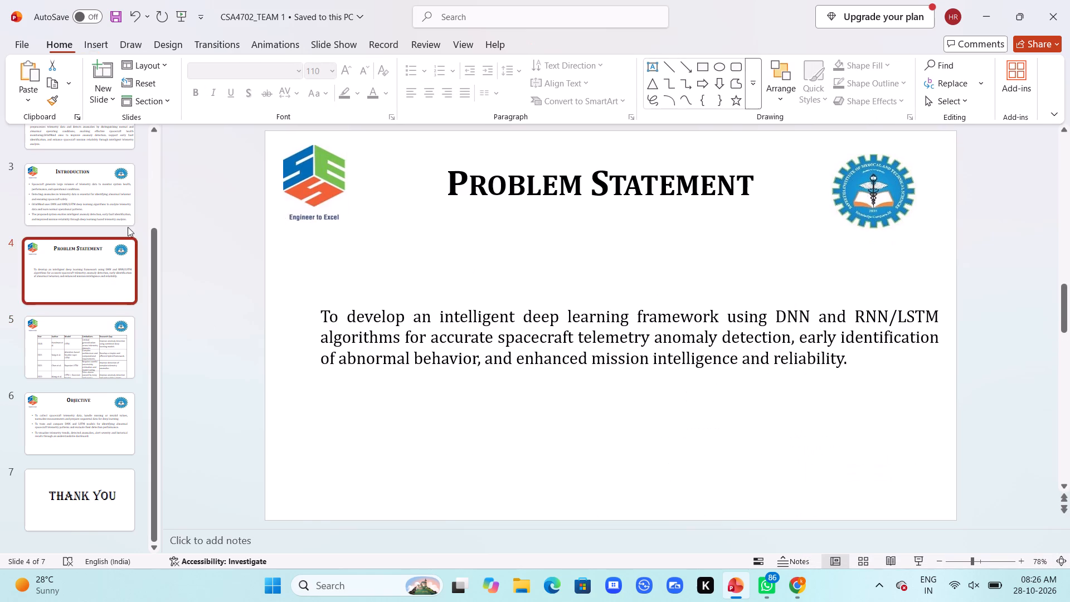
{"action": "left_click", "coordinate": [114, 102]}
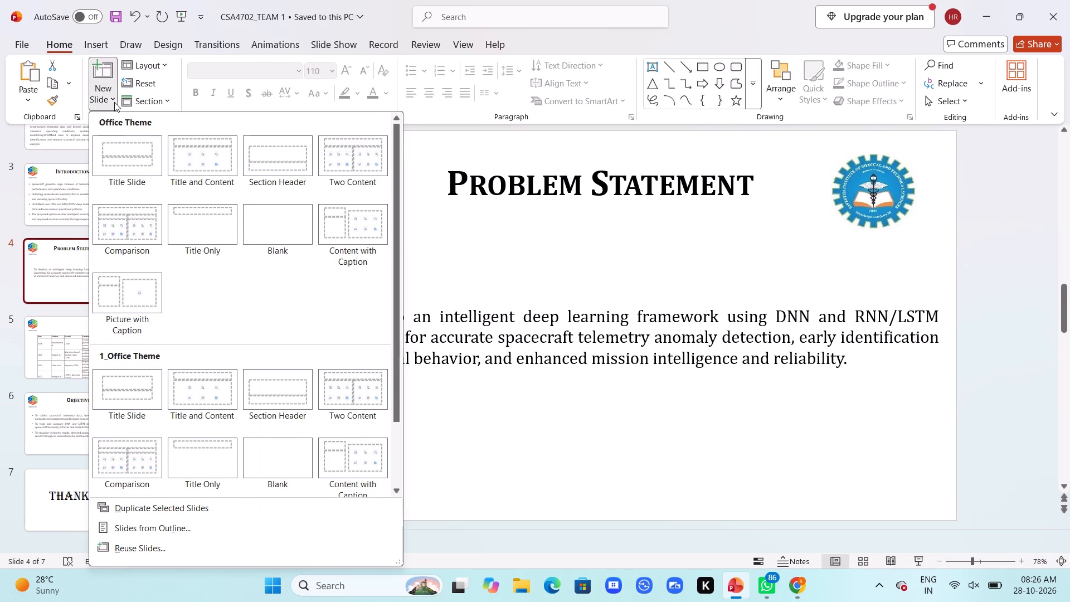
{"action": "left_click", "coordinate": [174, 508]}
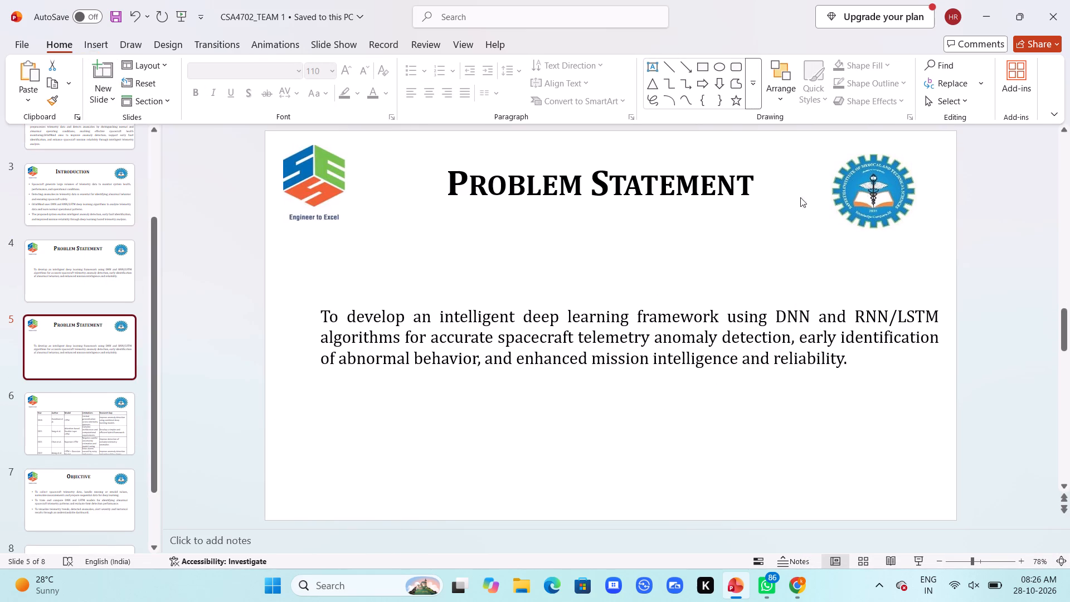
Delete the title text "Problem Statement" from the duplicate slide, slide 5, keeping its title box for a new heading.
{"action": "left_click", "coordinate": [755, 181]}
{"action": "left_click", "coordinate": [749, 182]}
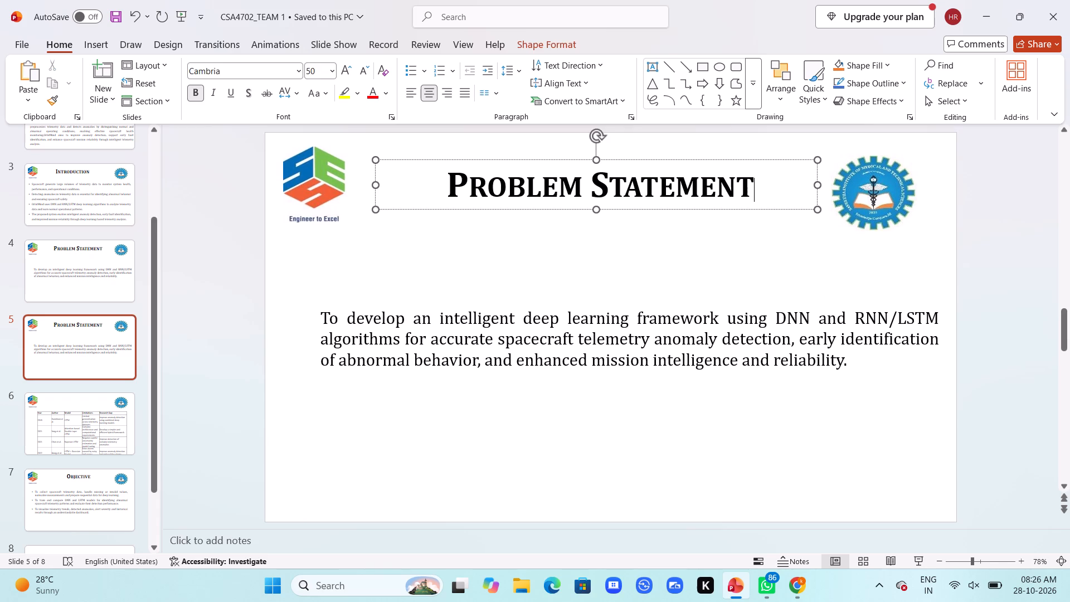
{"action": "key", "text": "BackSpace"}
{"action": "key", "text": "BackSpace"}
{"action": "key", "text": "BackSpace"}
{"action": "key", "text": "BackSpace"}
{"action": "key", "text": "BackSpace"}
{"action": "key", "text": "BackSpace"}
{"action": "key", "text": "BackSpace"}
{"action": "key", "text": "BackSpace"}
{"action": "key", "text": "BackSpace"}
{"action": "key", "text": "BackSpace"}
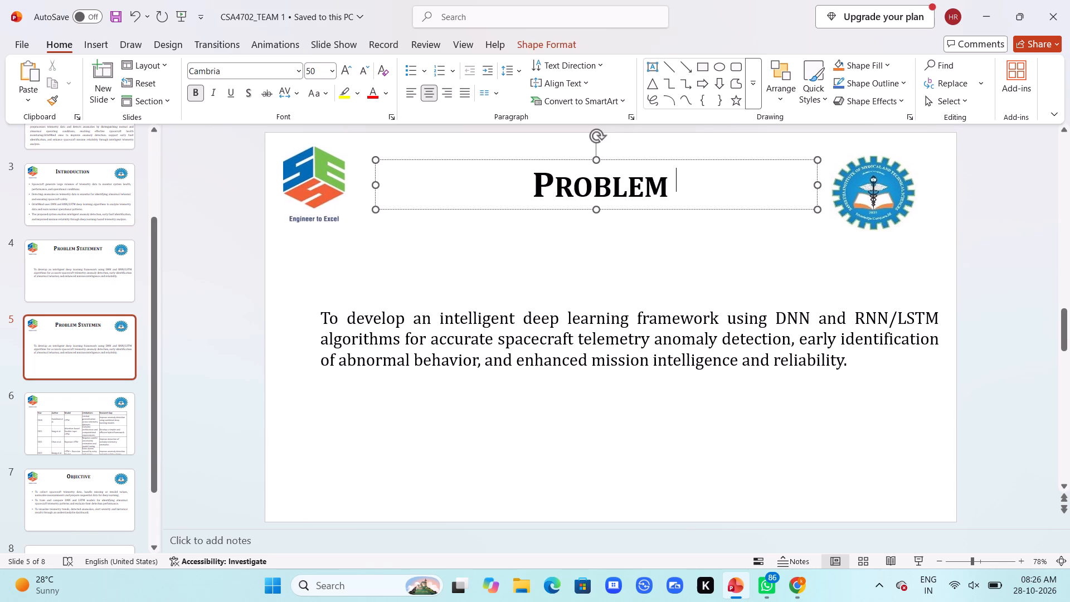
{"action": "key", "text": "BackSpace"}
{"action": "key", "text": "BackSpace"}
{"action": "key", "text": "BackSpace"}
{"action": "key", "text": "BackSpace"}
{"action": "key", "text": "BackSpace"}
{"action": "key", "text": "BackSpace"}
{"action": "key", "text": "BackSpace"}
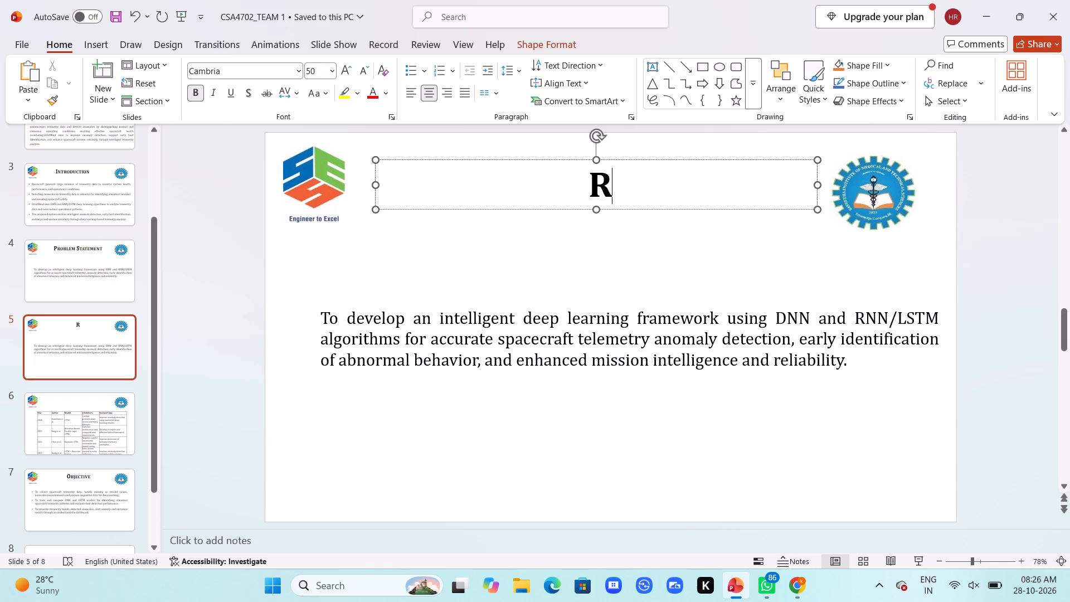
Complete the heading of slide 5, the copy of the Problem Statement slide, as Research Gap.
{"action": "key", "text": "e"}
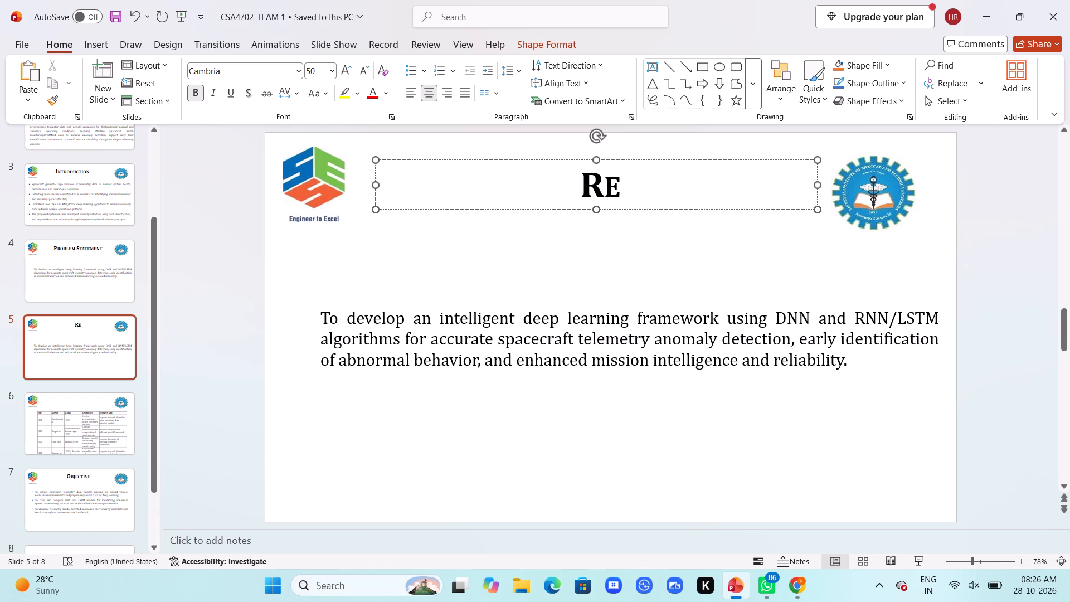
{"action": "type", "text": "search"}
{"action": "key", "text": "space"}
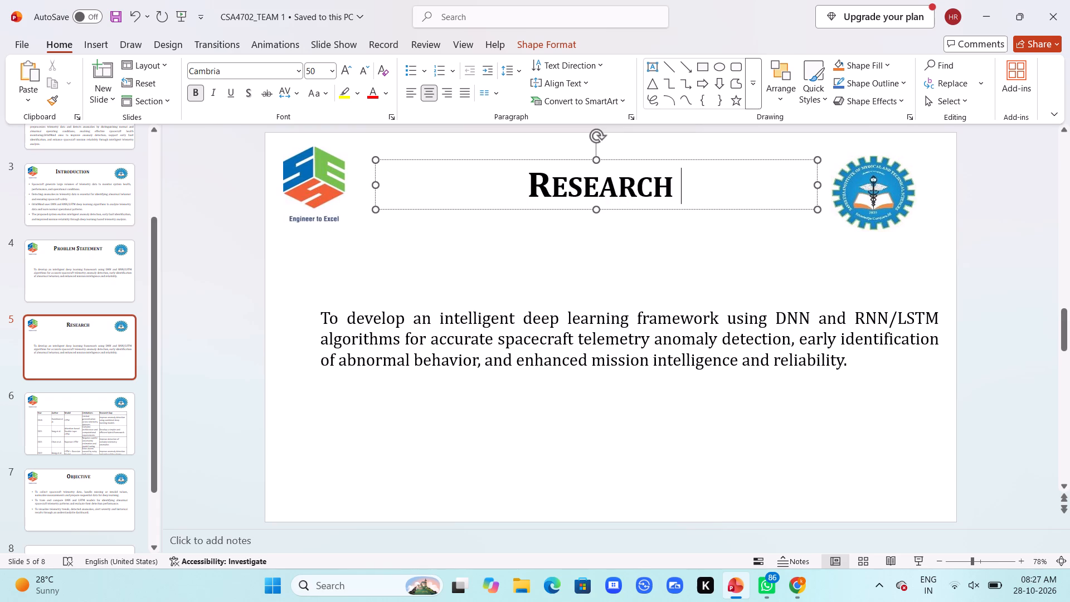
{"action": "key", "text": "shift+g"}
{"action": "type", "text": "ap"}
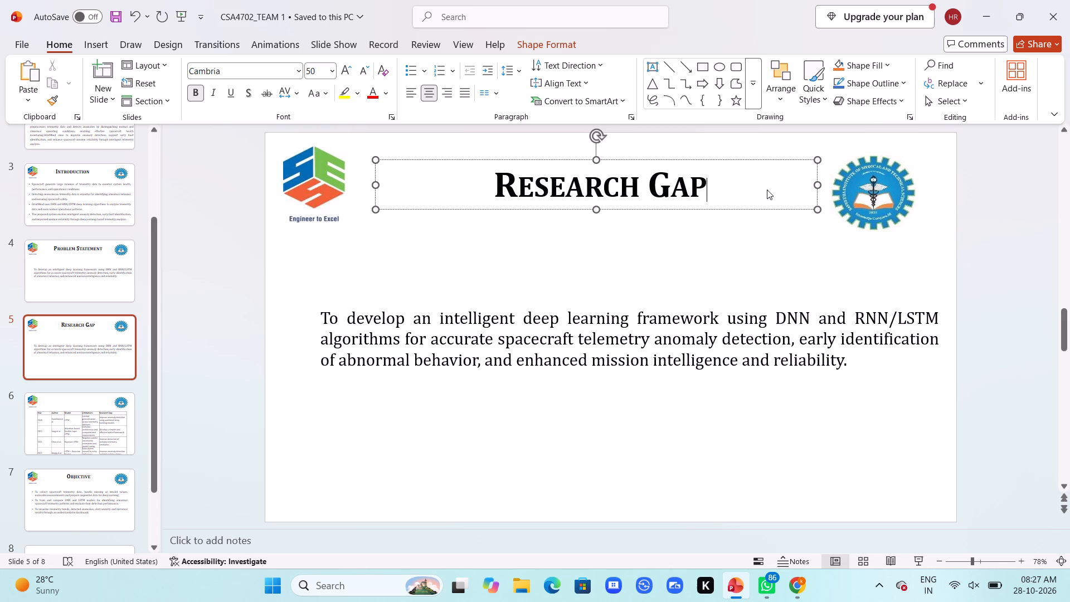
{"action": "key", "text": "BackSpace"}
{"action": "key", "text": "BackSpace"}
{"action": "key", "text": "a"}
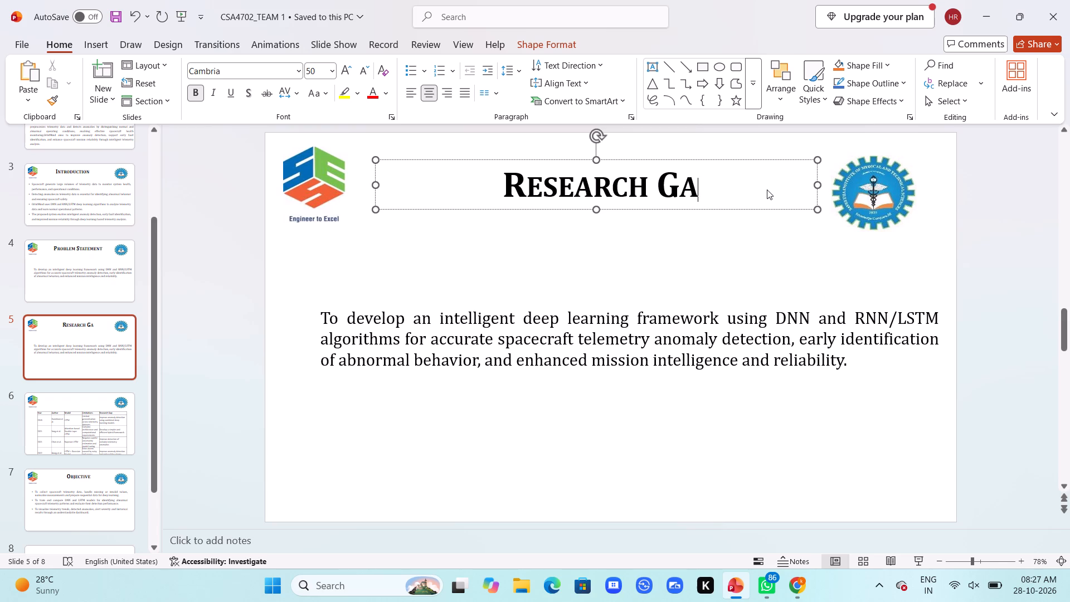
{"action": "key", "text": "p"}
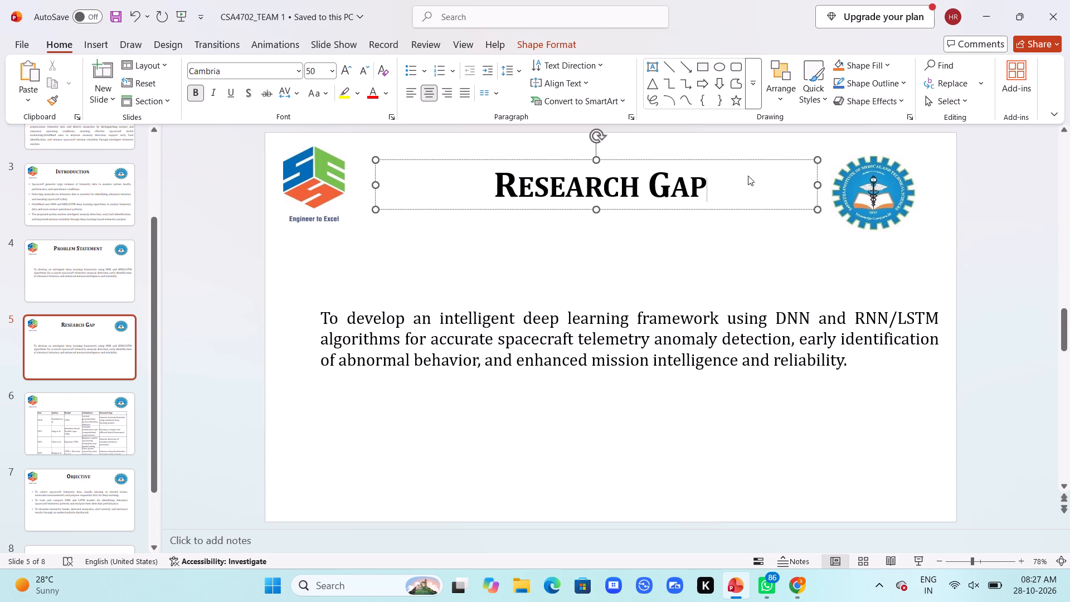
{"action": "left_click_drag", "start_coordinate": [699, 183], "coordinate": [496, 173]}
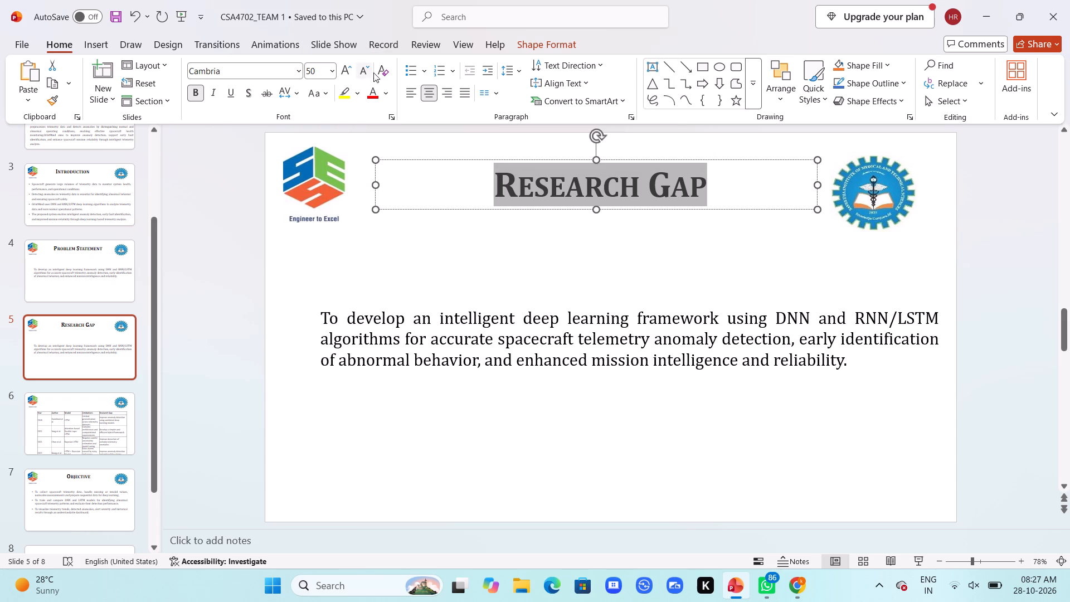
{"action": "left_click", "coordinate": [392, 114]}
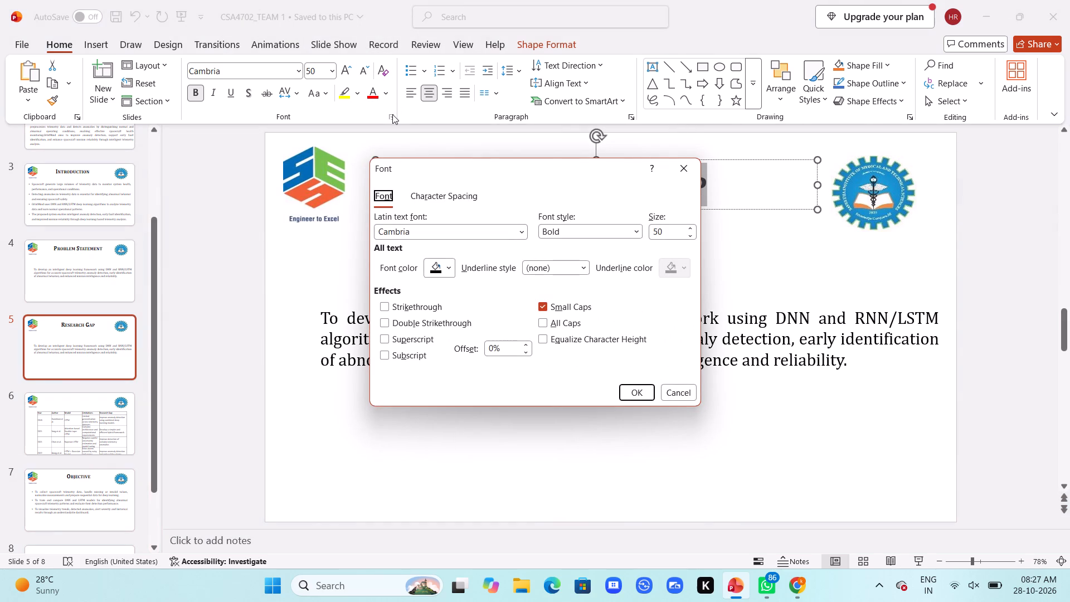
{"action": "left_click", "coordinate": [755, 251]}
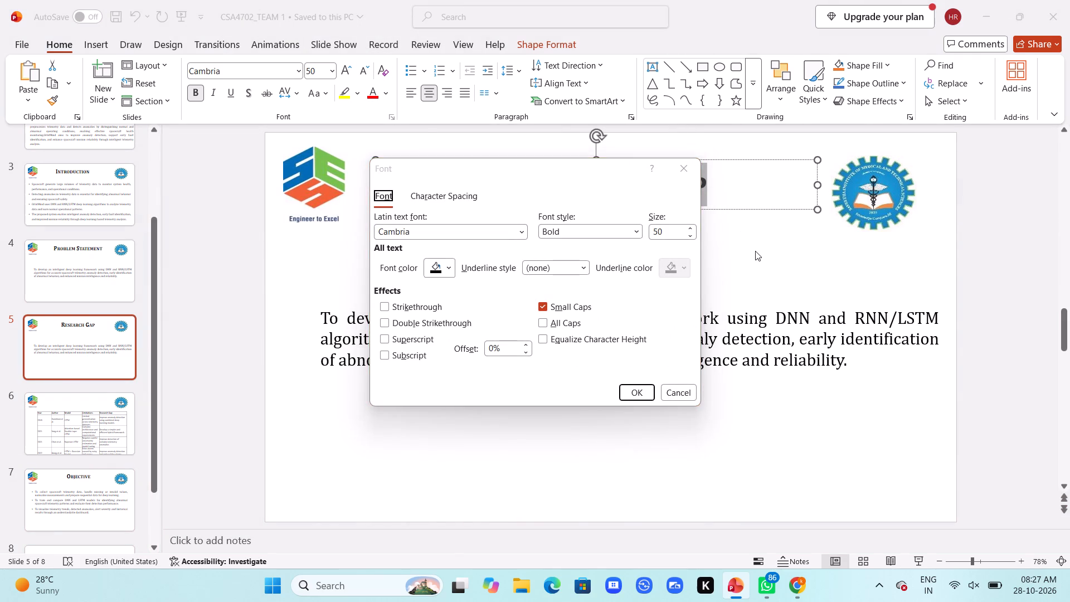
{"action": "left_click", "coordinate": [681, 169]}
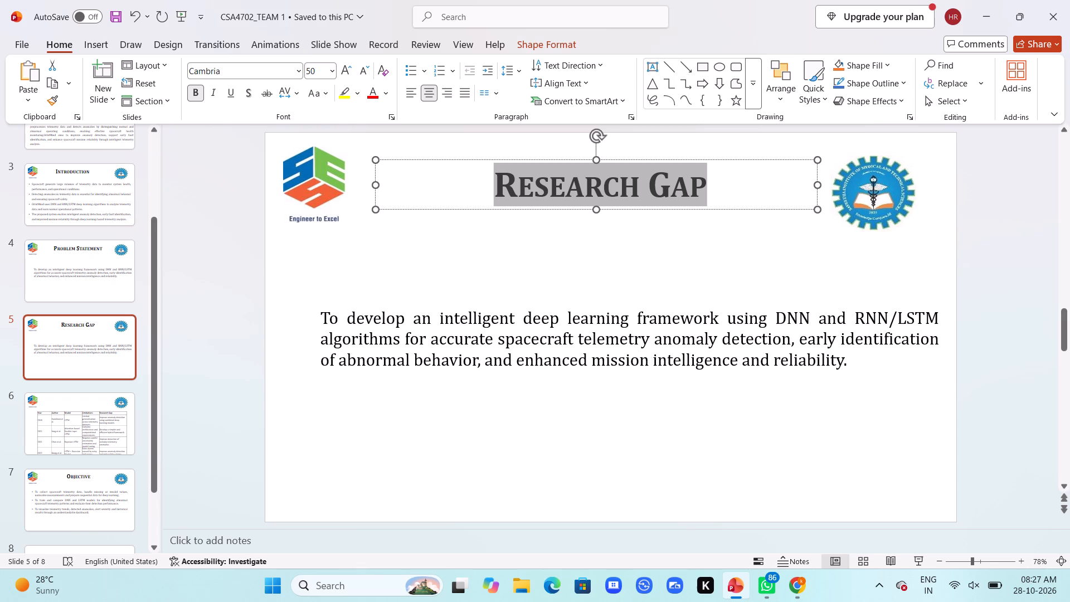
Delete the copied problem statement paragraph from the body text box of the Research Gap slide.
{"action": "left_click_drag", "start_coordinate": [324, 317], "coordinate": [896, 421]}
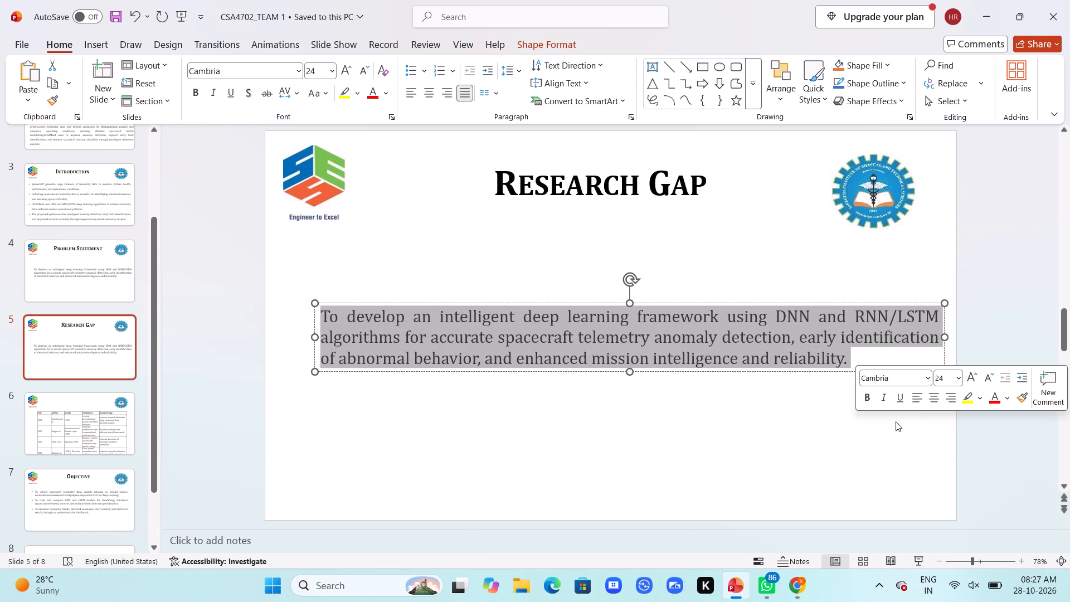
{"action": "key", "text": "BackSpace"}
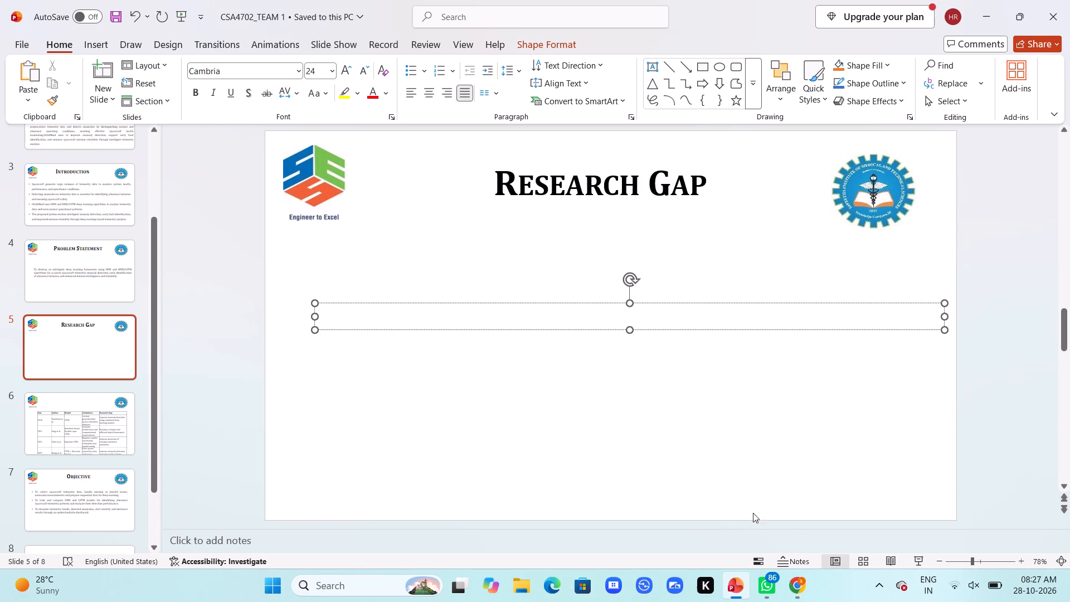
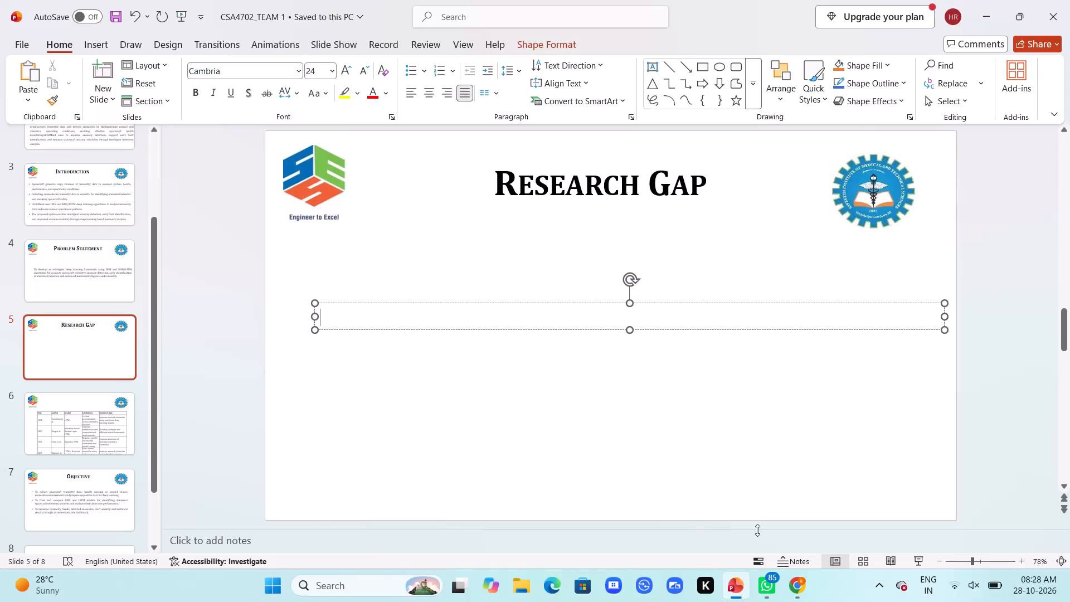
Paste the copied research gap text into the empty body box and move the box up under the Research Gap heading.
{"action": "key", "text": "ctrl+v"}
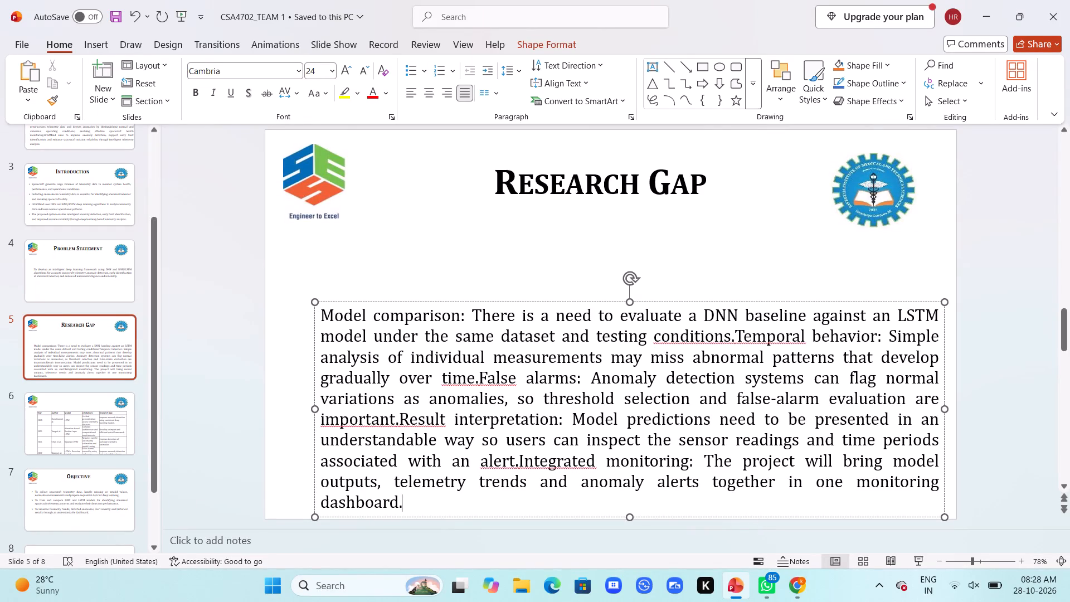
{"action": "left_click_drag", "start_coordinate": [589, 302], "coordinate": [586, 299]}
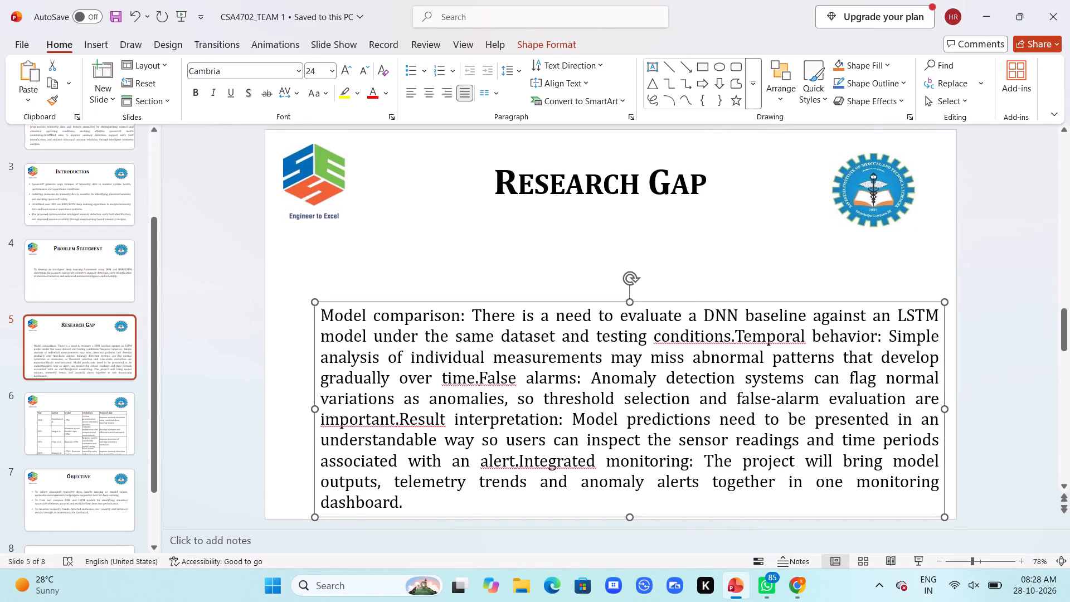
{"action": "left_click_drag", "start_coordinate": [586, 299], "coordinate": [570, 254]}
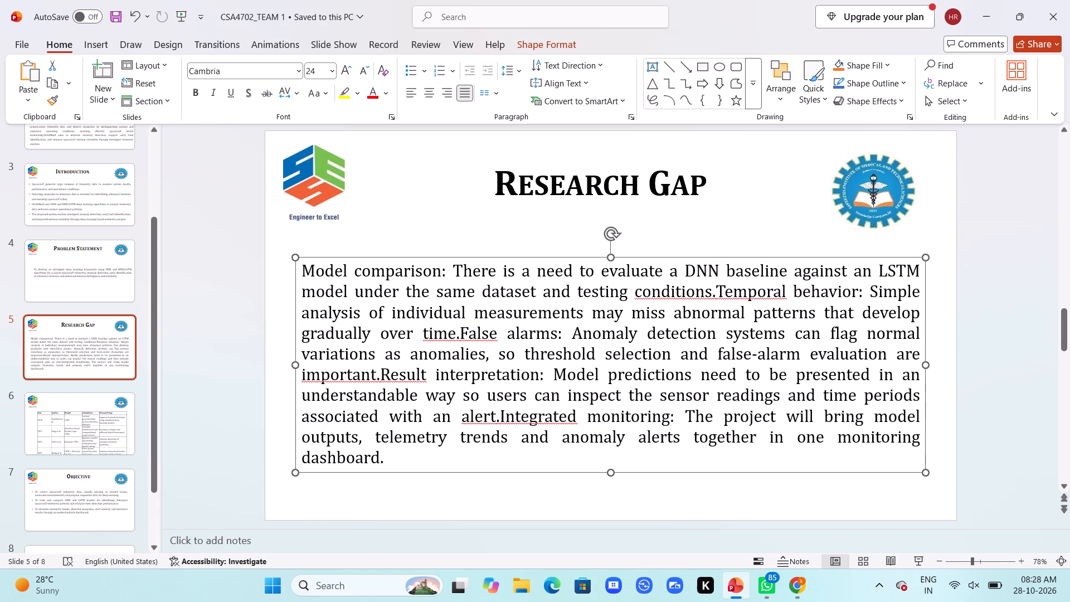
Split the pasted text into separate paragraphs for Model comparison, Temporal behavior, False alarms, Result interpretation and Integrated monitoring.
{"action": "left_click", "coordinate": [717, 300]}
{"action": "key", "text": "Return"}
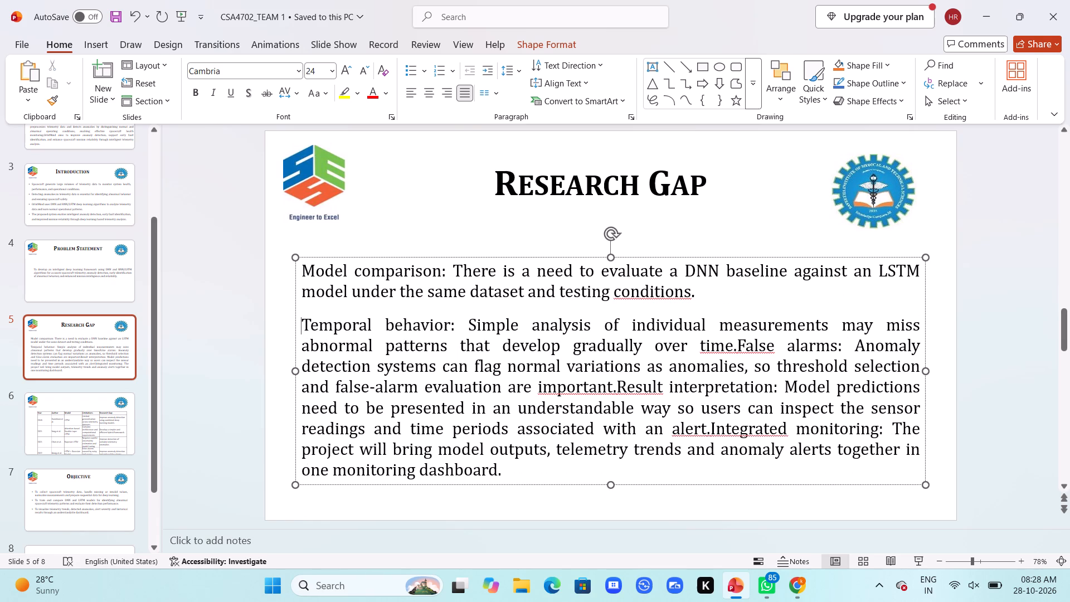
{"action": "left_click", "coordinate": [617, 385]}
{"action": "key", "text": "Return"}
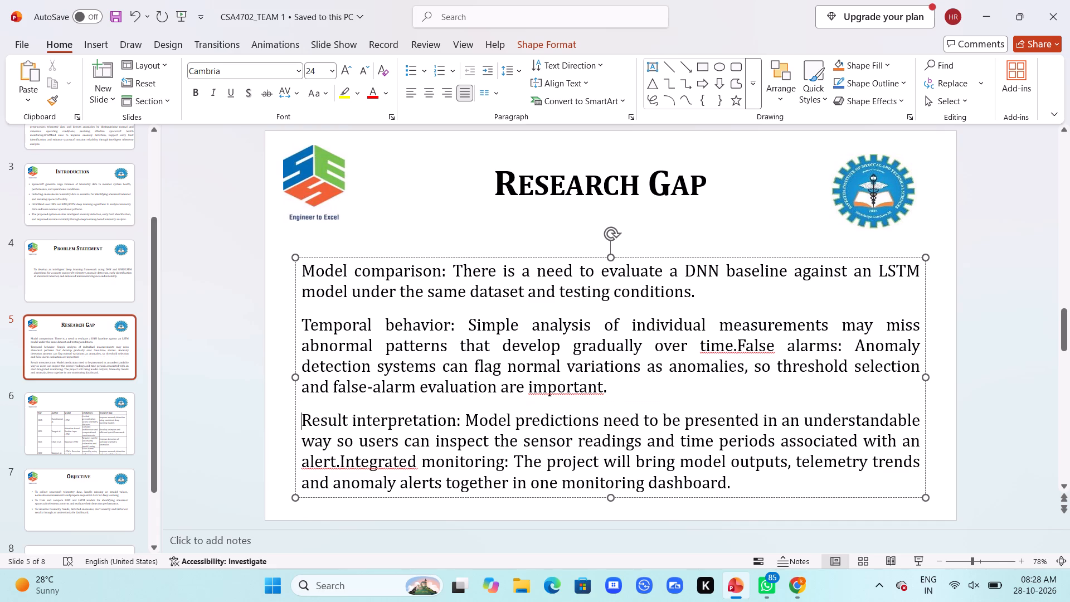
{"action": "left_click", "coordinate": [736, 346]}
{"action": "key", "text": "Return"}
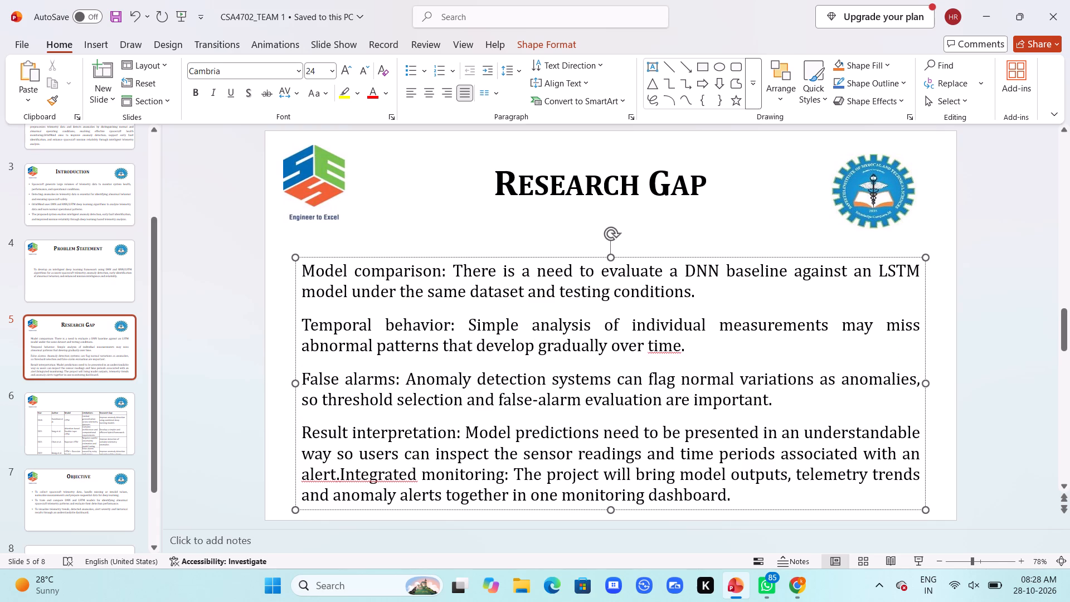
{"action": "left_click", "coordinate": [340, 480]}
{"action": "key", "text": "Return"}
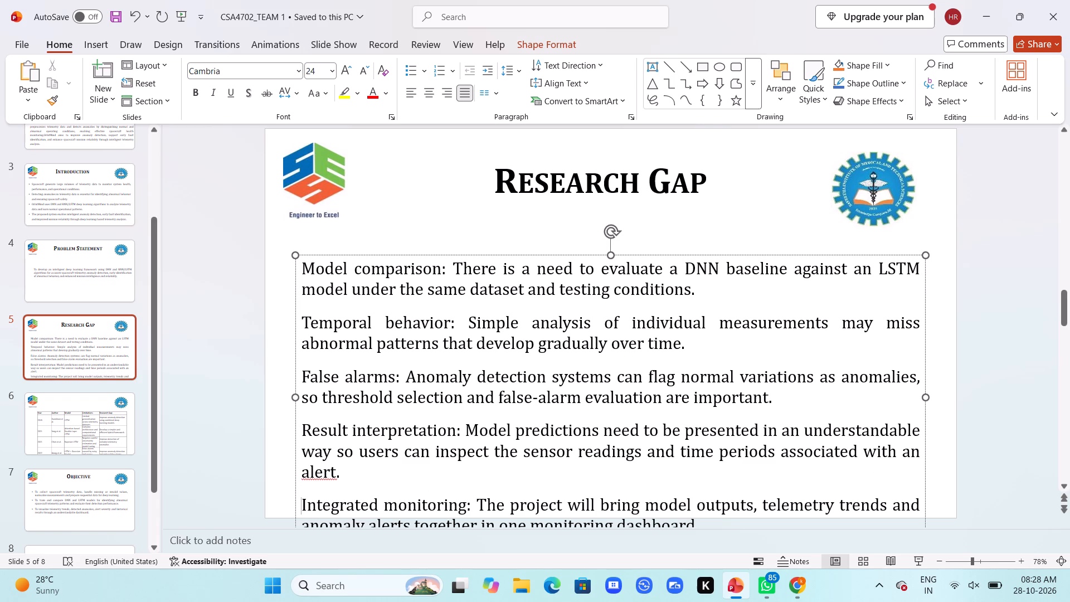
Delete the Integrated monitoring paragraph and position the body text box just below the heading and both corner logos.
{"action": "left_click_drag", "start_coordinate": [581, 254], "coordinate": [586, 207]}
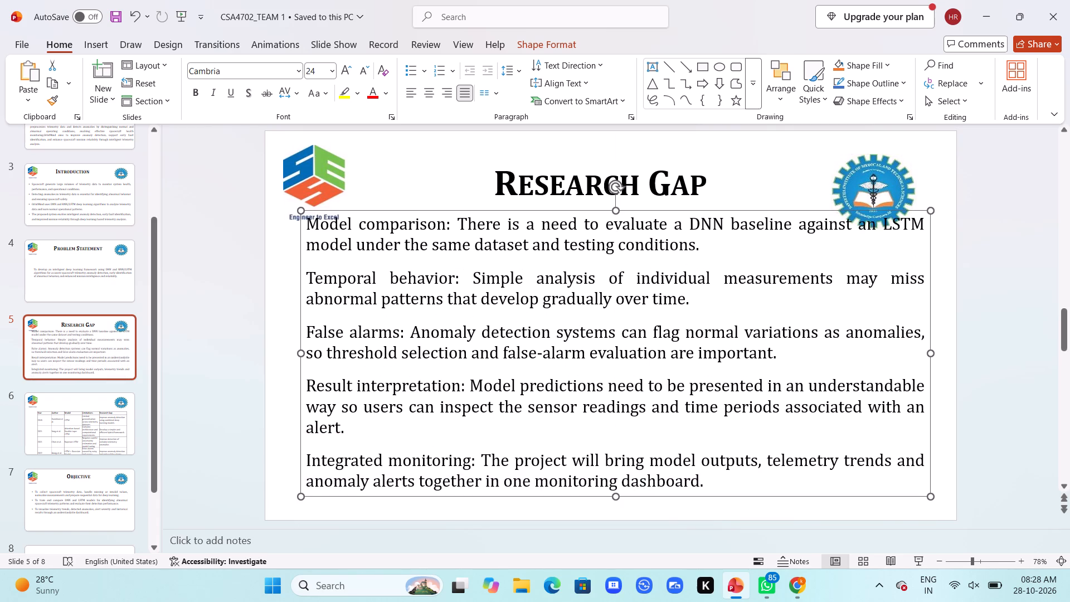
{"action": "left_click_drag", "start_coordinate": [308, 456], "coordinate": [777, 483]}
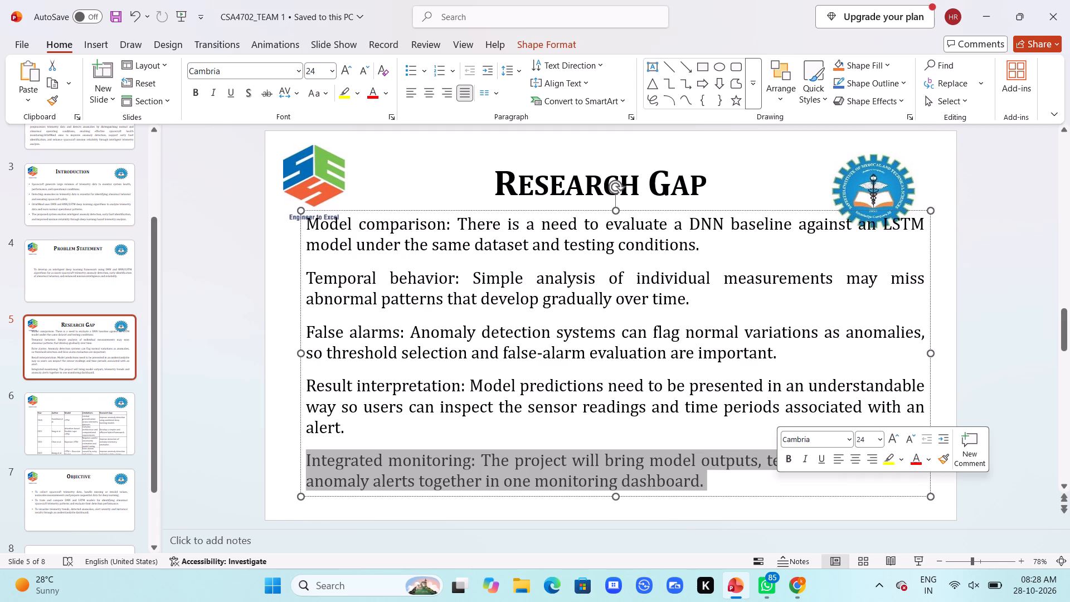
{"action": "key", "text": "BackSpace"}
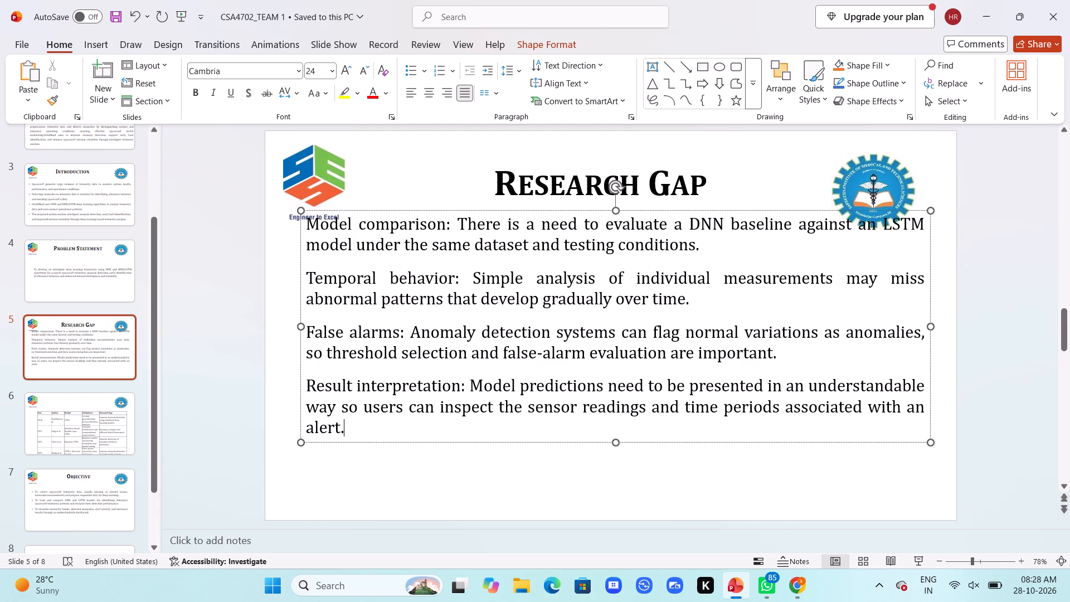
{"action": "left_click_drag", "start_coordinate": [468, 210], "coordinate": [468, 236]}
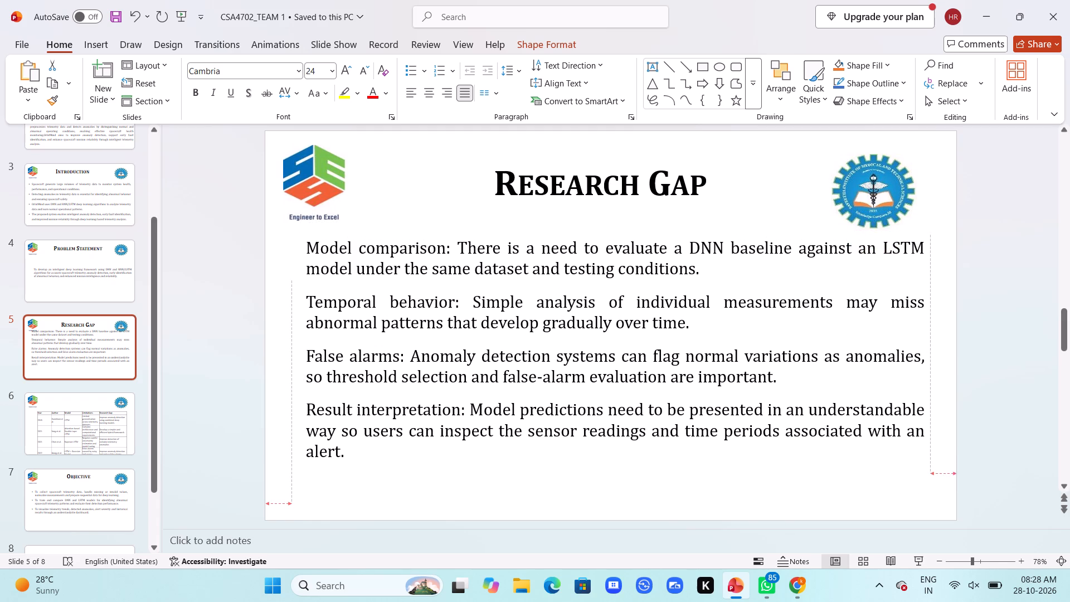
{"action": "left_click_drag", "start_coordinate": [468, 236], "coordinate": [466, 243]}
{"action": "left_click_drag", "start_coordinate": [407, 268], "coordinate": [717, 575]}
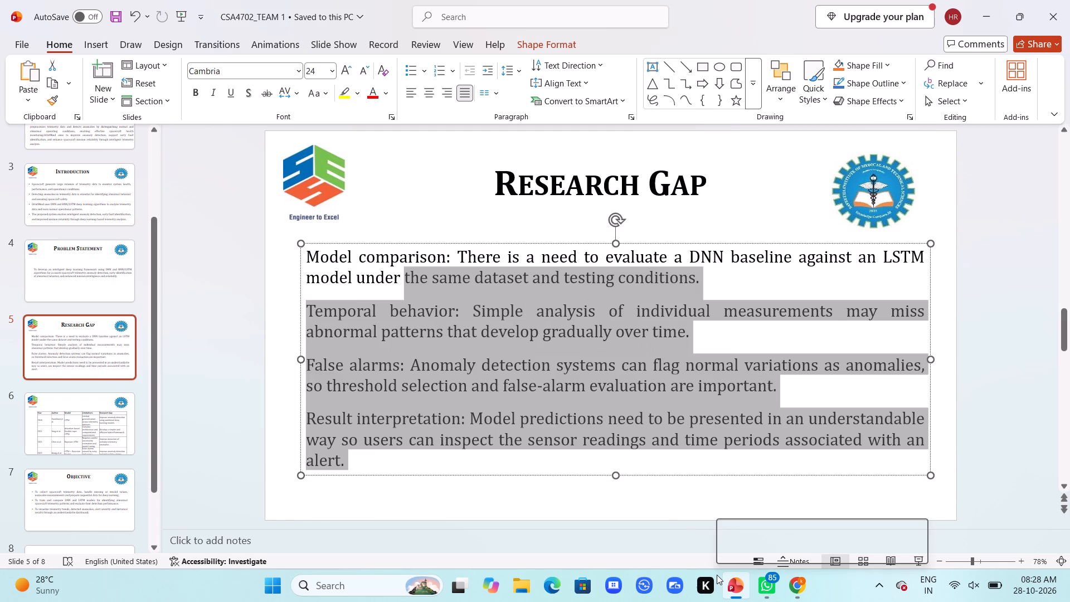
{"action": "left_click", "coordinate": [219, 317]}
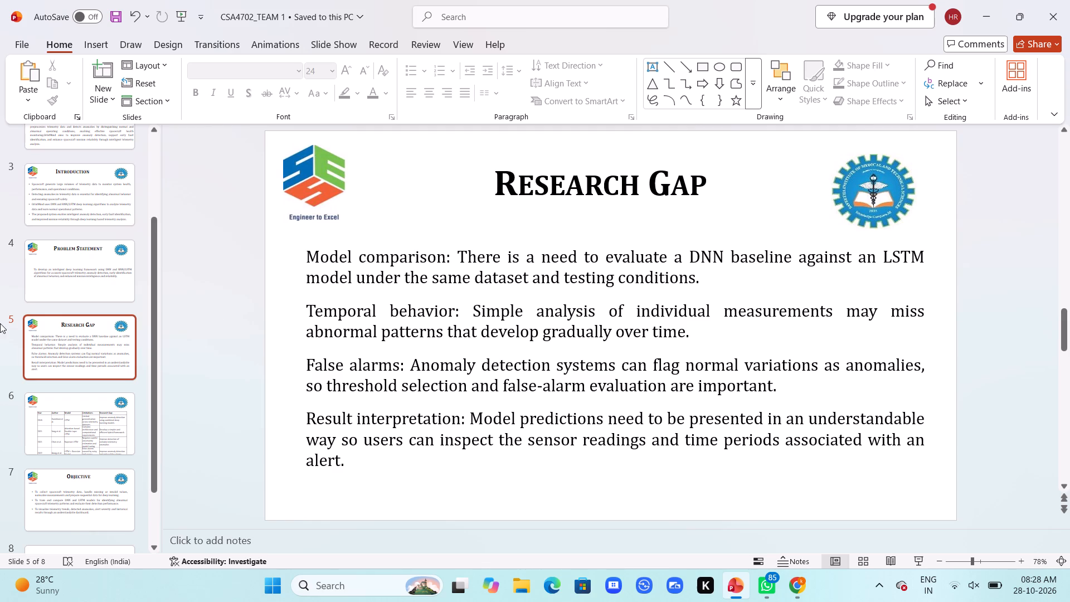
Delete the whole body paragraph on the Problem Statement slide, keeping its text box and heading.
{"action": "left_click", "coordinate": [65, 265]}
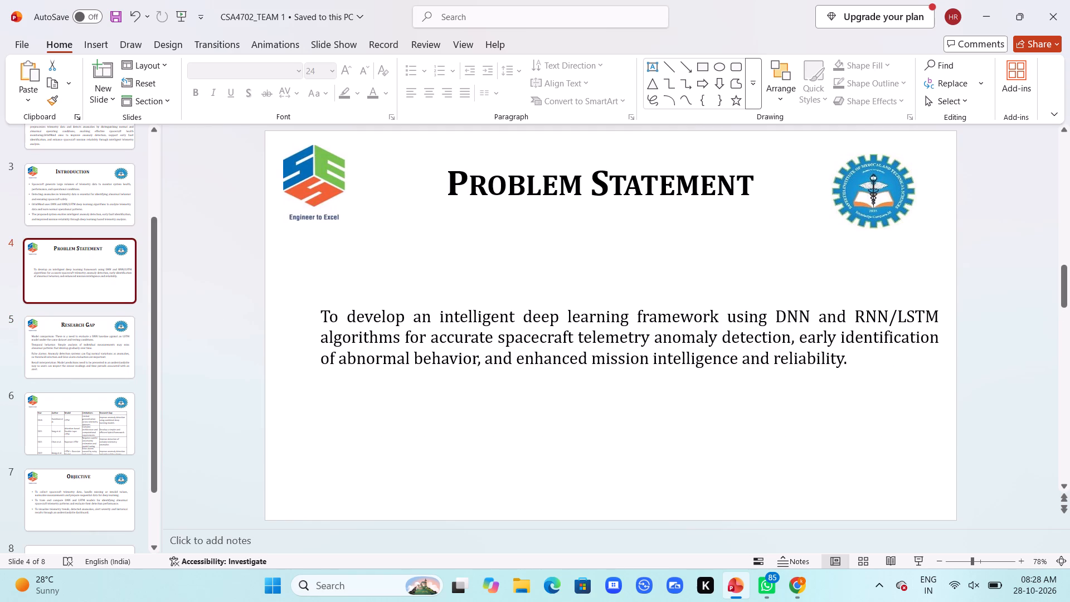
{"action": "left_click_drag", "start_coordinate": [328, 316], "coordinate": [842, 377]}
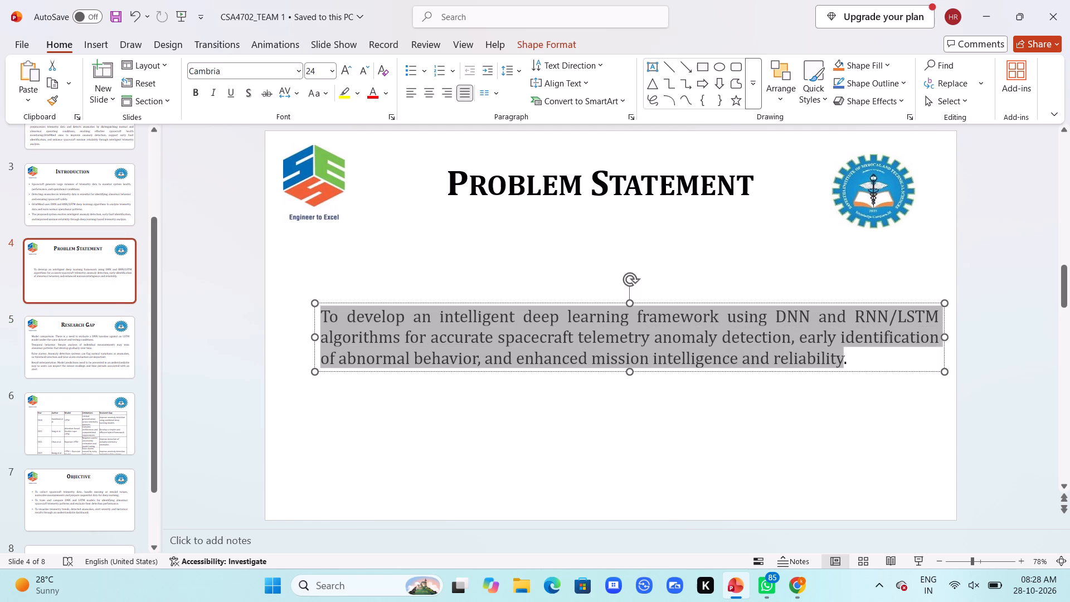
{"action": "left_click_drag", "start_coordinate": [842, 377], "coordinate": [859, 377]}
{"action": "key", "text": "BackSpace"}
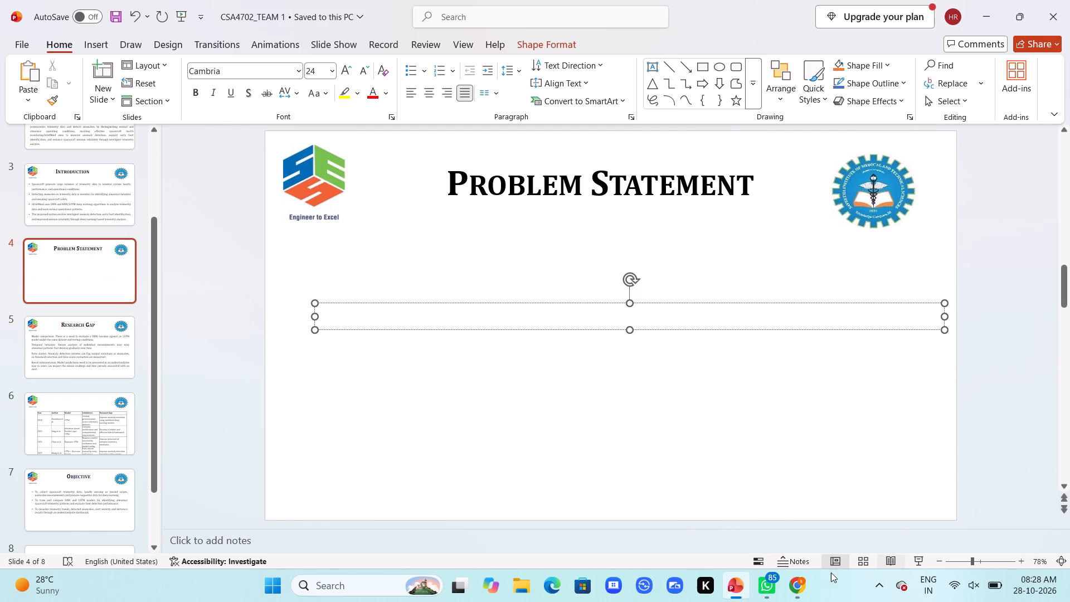
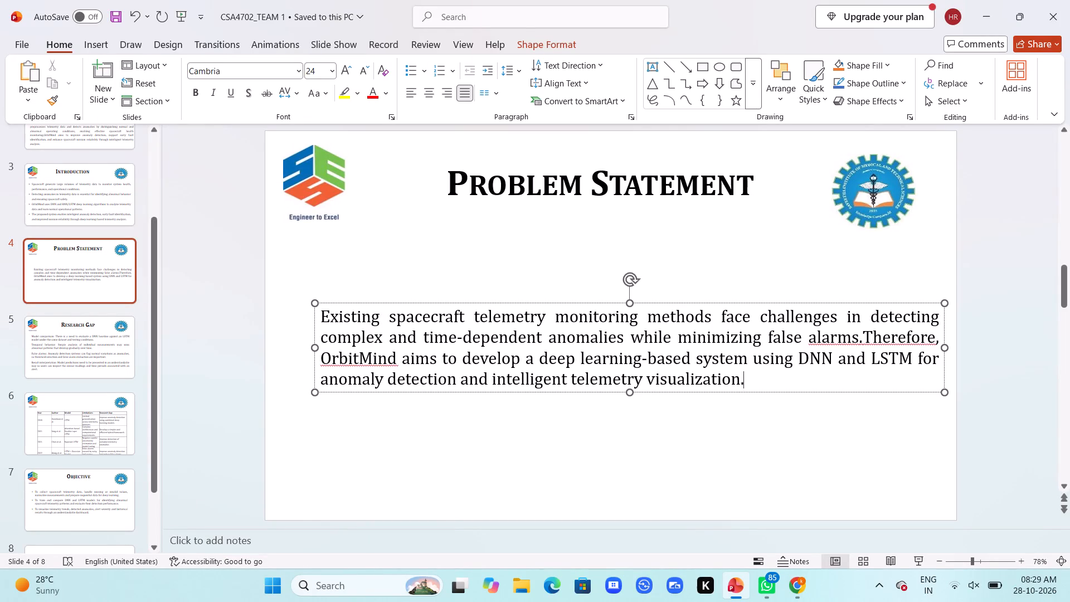
Shift the body text box slightly left and up on the Problem Statement slide so it sits roughly centred beneath the heading.
{"action": "left_click_drag", "start_coordinate": [597, 303], "coordinate": [581, 299]}
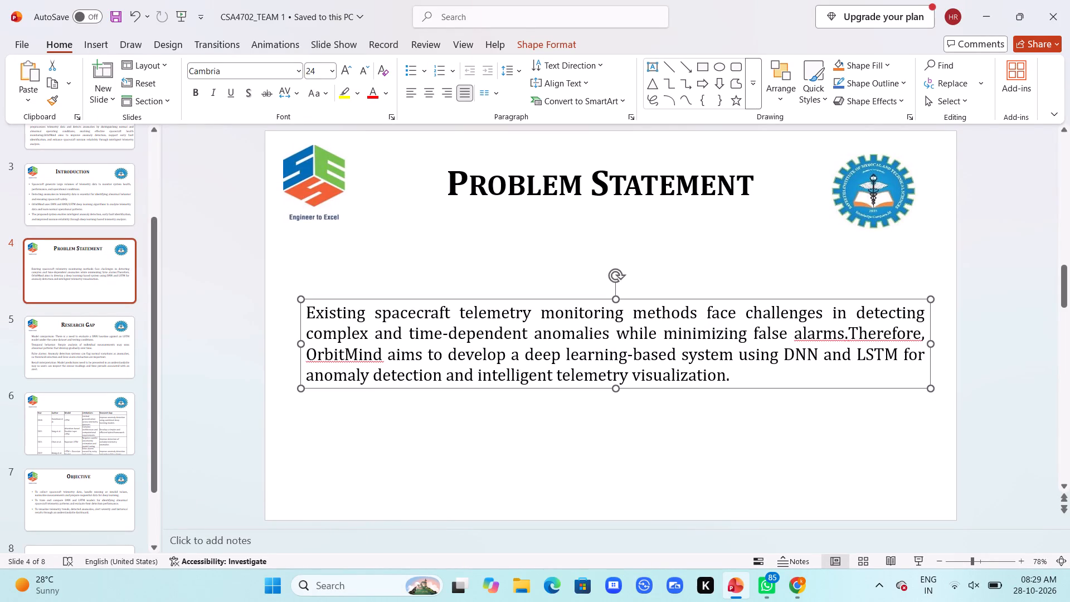
{"action": "left_click", "coordinate": [534, 429]}
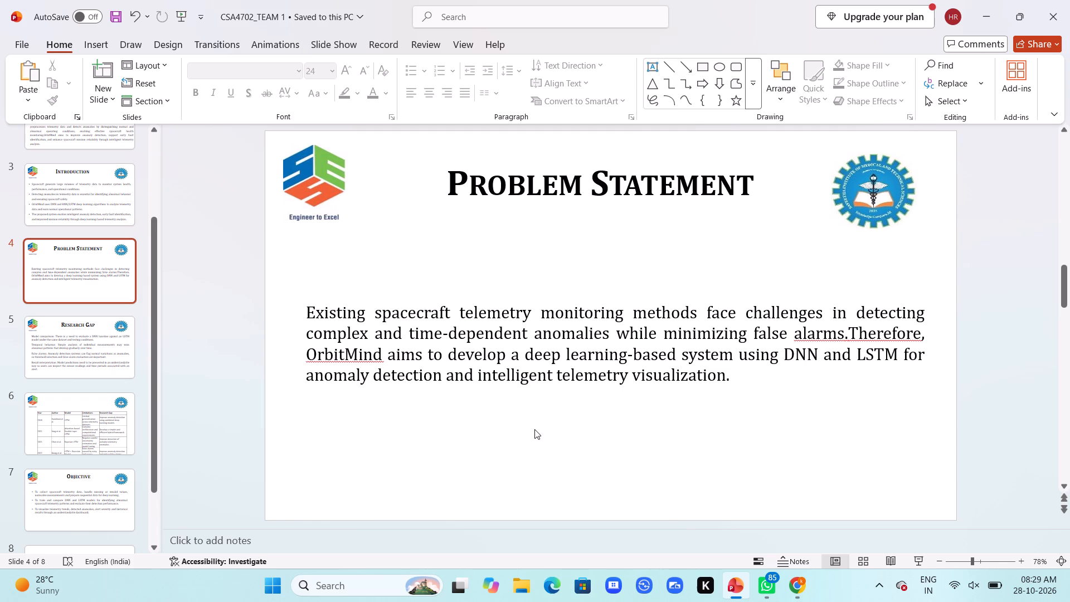
Open slide 6, which holds the literature table of years, authors, models, limitations and research gaps.
{"action": "left_click", "coordinate": [85, 430]}
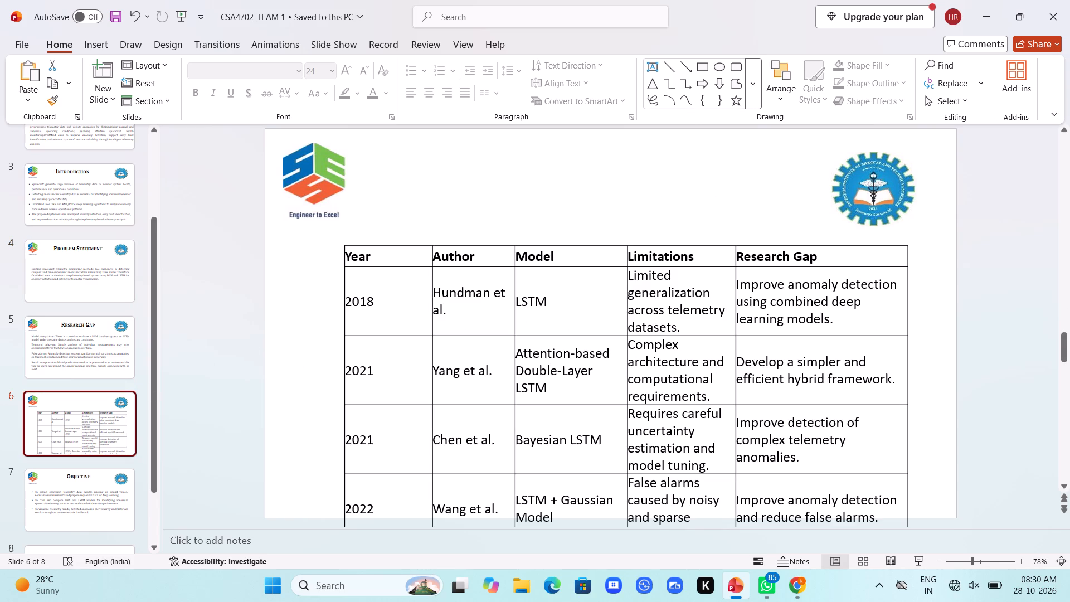
Clear the year, author, model, limitations and research gap table on slide 6 down to a single empty cell.
{"action": "left_click_drag", "start_coordinate": [352, 255], "coordinate": [757, 432]}
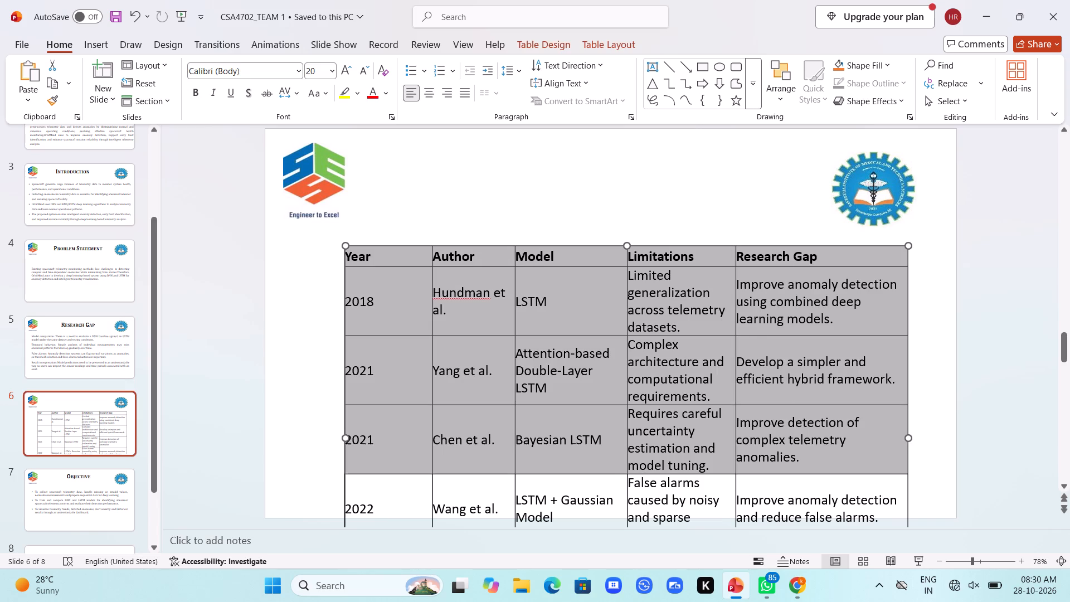
{"action": "left_click_drag", "start_coordinate": [757, 432], "coordinate": [942, 548]}
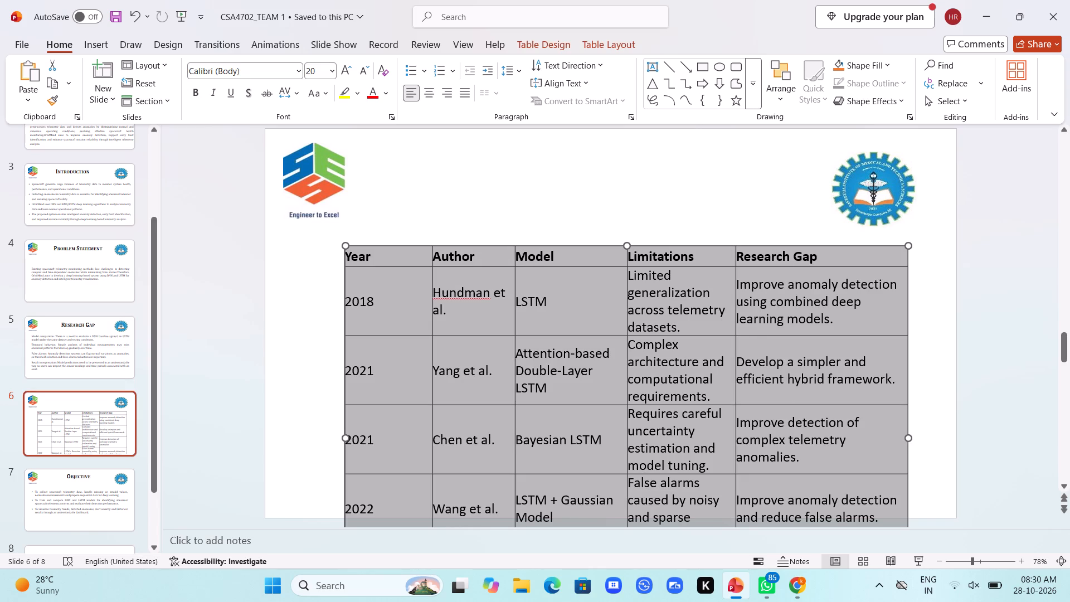
{"action": "left_click_drag", "start_coordinate": [942, 548], "coordinate": [873, 491]}
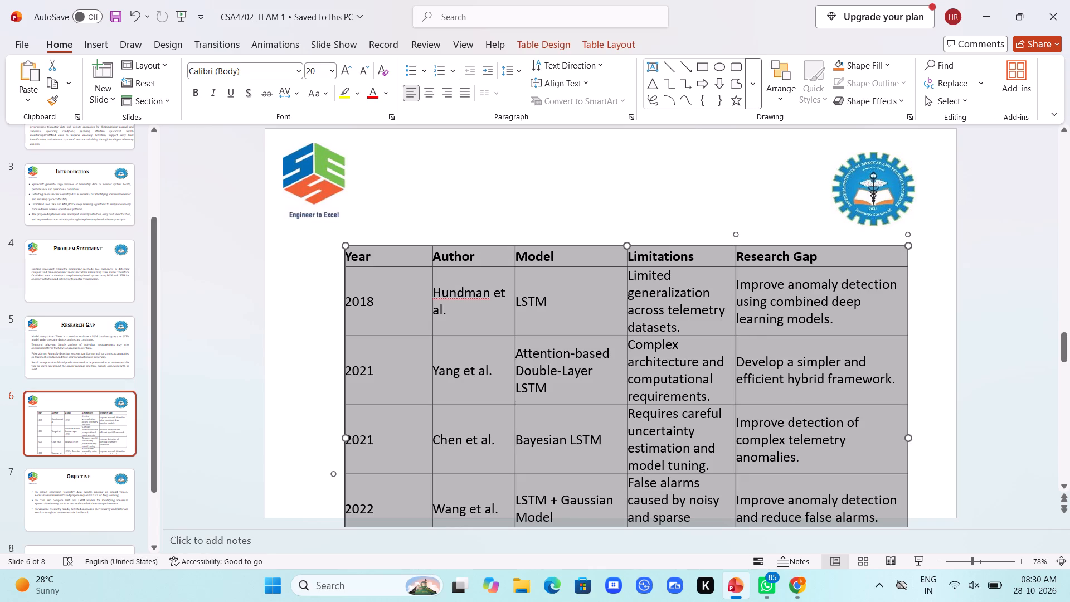
{"action": "key", "text": "BackSpace"}
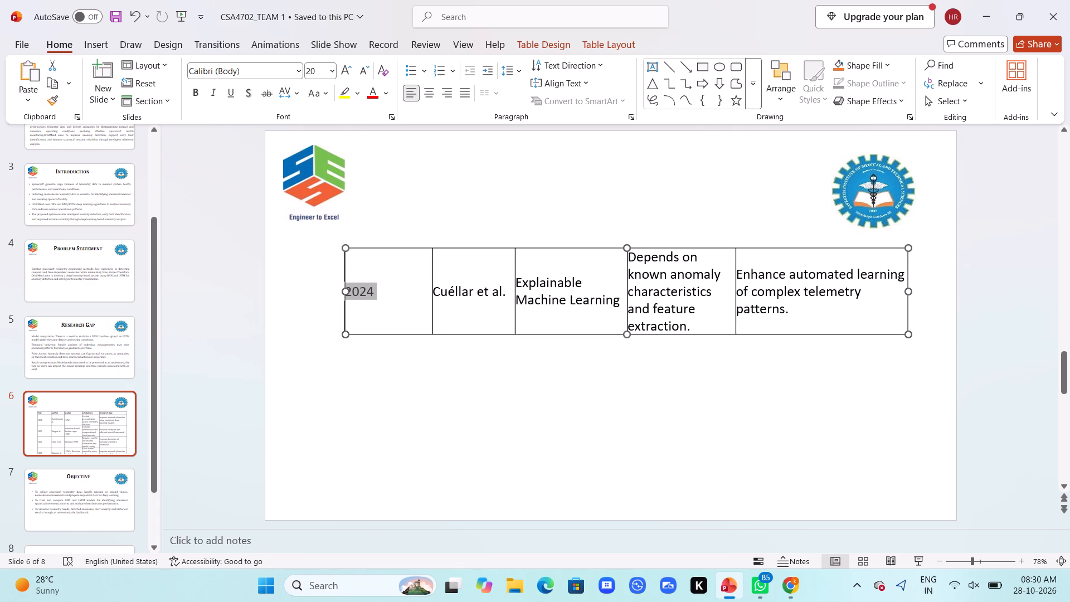
{"action": "left_click_drag", "start_coordinate": [408, 279], "coordinate": [714, 285]}
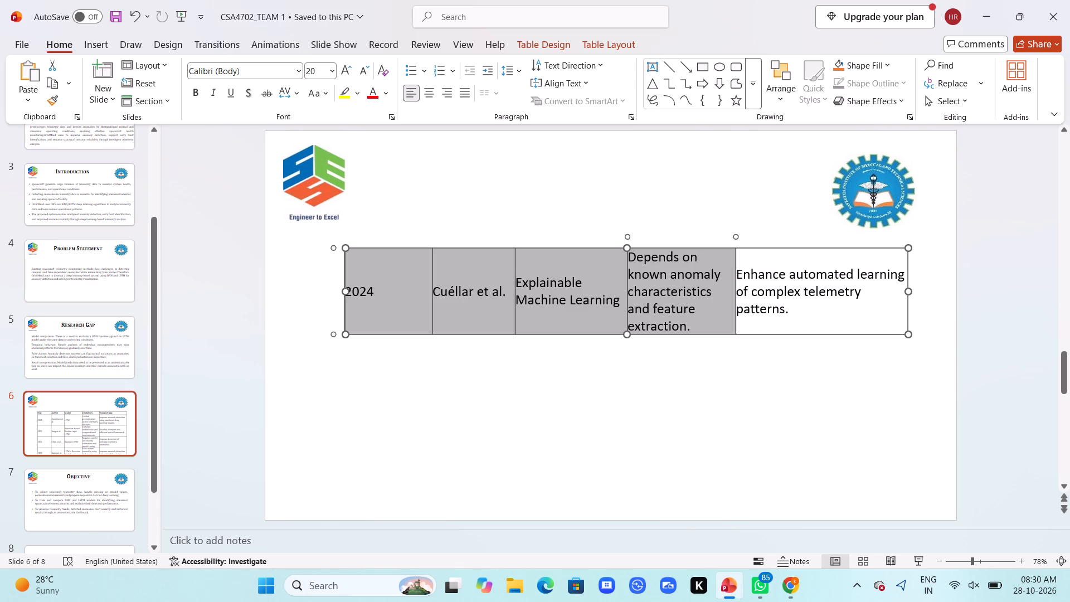
{"action": "key", "text": "BackSpace"}
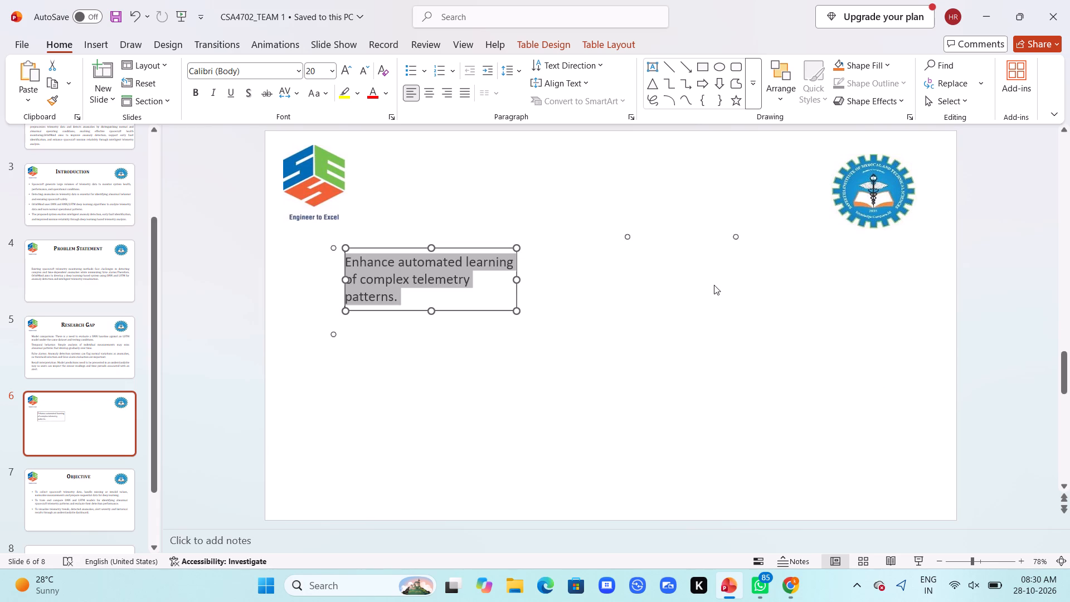
{"action": "key", "text": "BackSpace"}
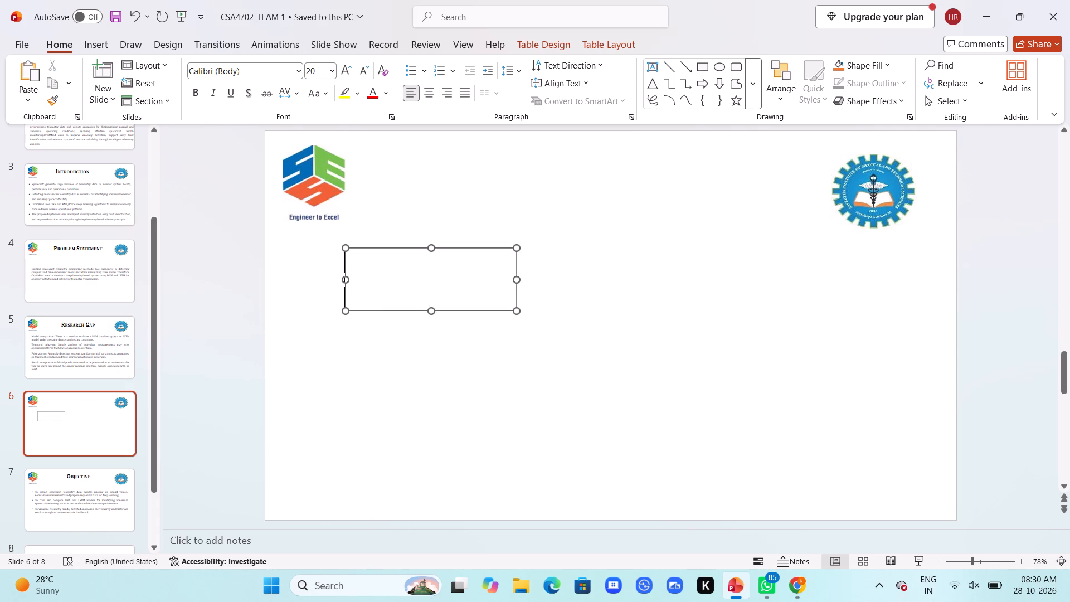
{"action": "left_click", "coordinate": [495, 179]}
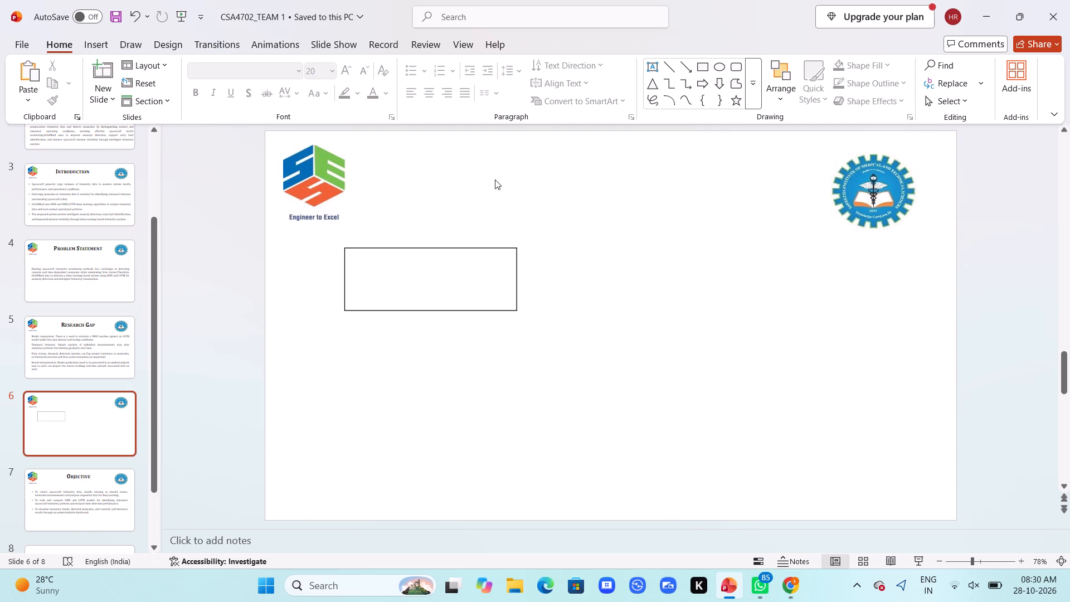
{"action": "left_click", "coordinate": [469, 286]}
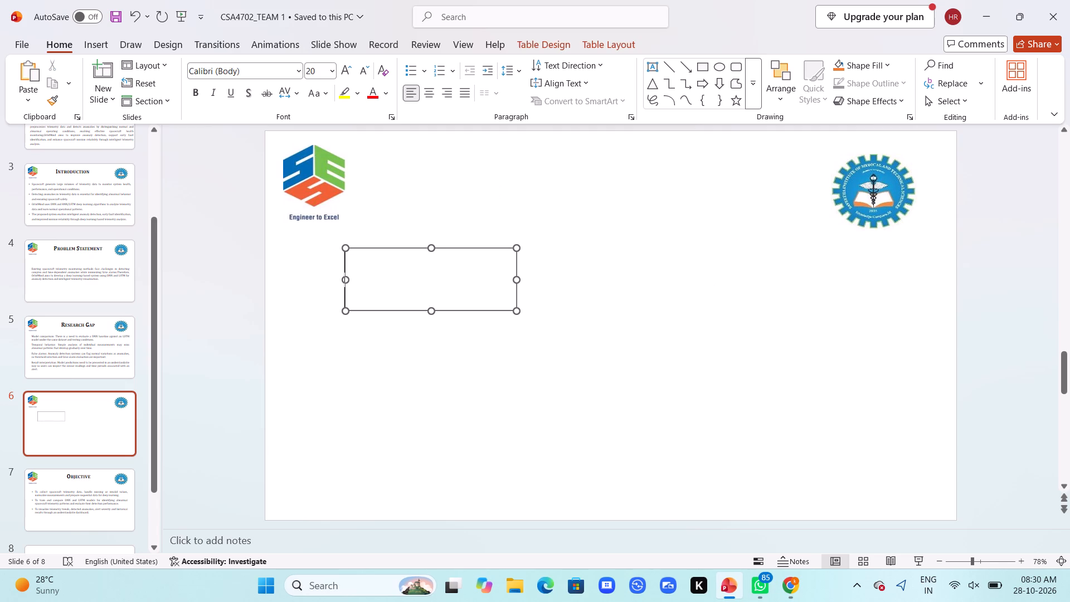
Copy the Research Gap heading from slide 5 to slide 6 and place it between the two corner logos.
{"action": "left_click", "coordinate": [101, 332]}
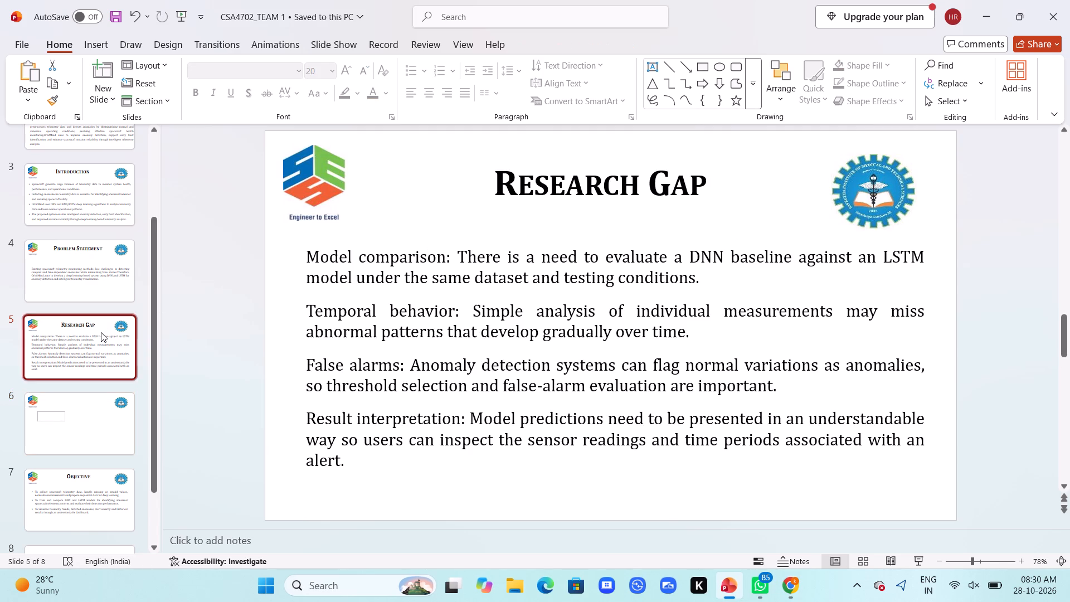
{"action": "left_click_drag", "start_coordinate": [504, 180], "coordinate": [669, 185]}
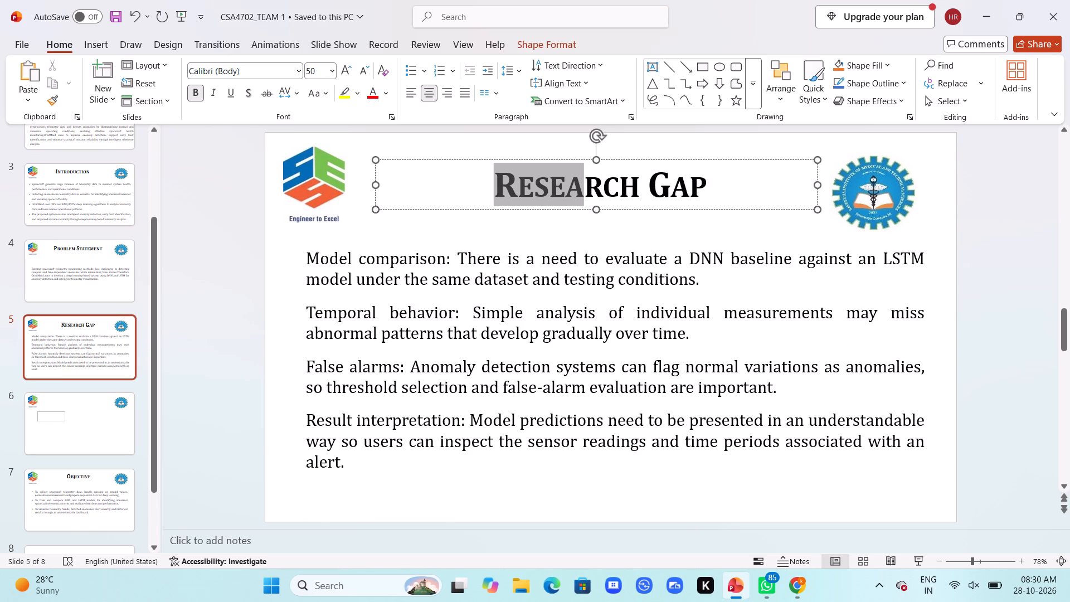
{"action": "left_click_drag", "start_coordinate": [669, 185], "coordinate": [786, 194]}
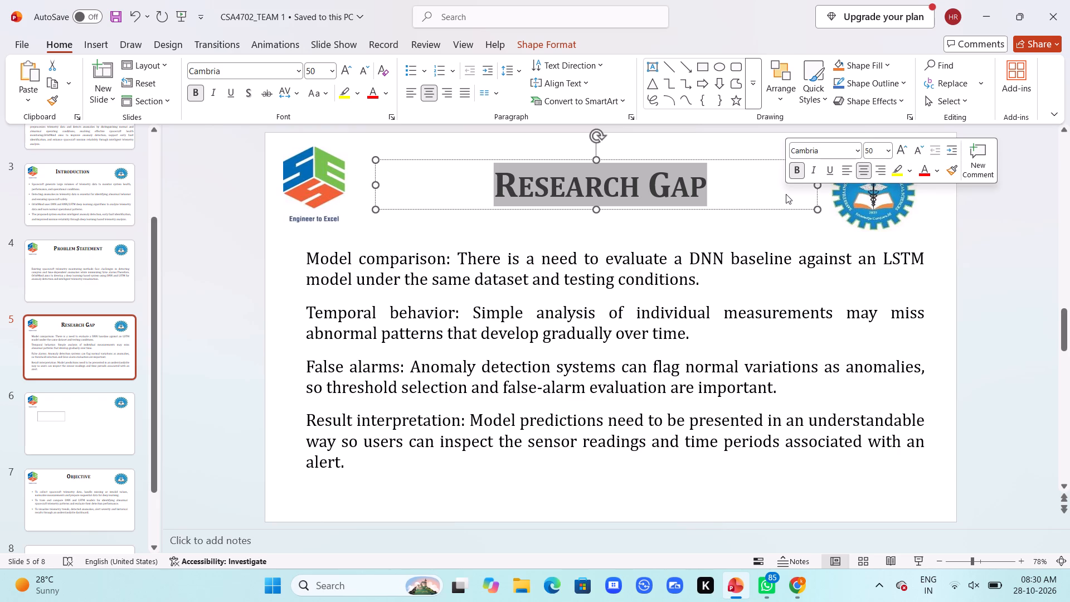
{"action": "key", "text": "ctrl+c"}
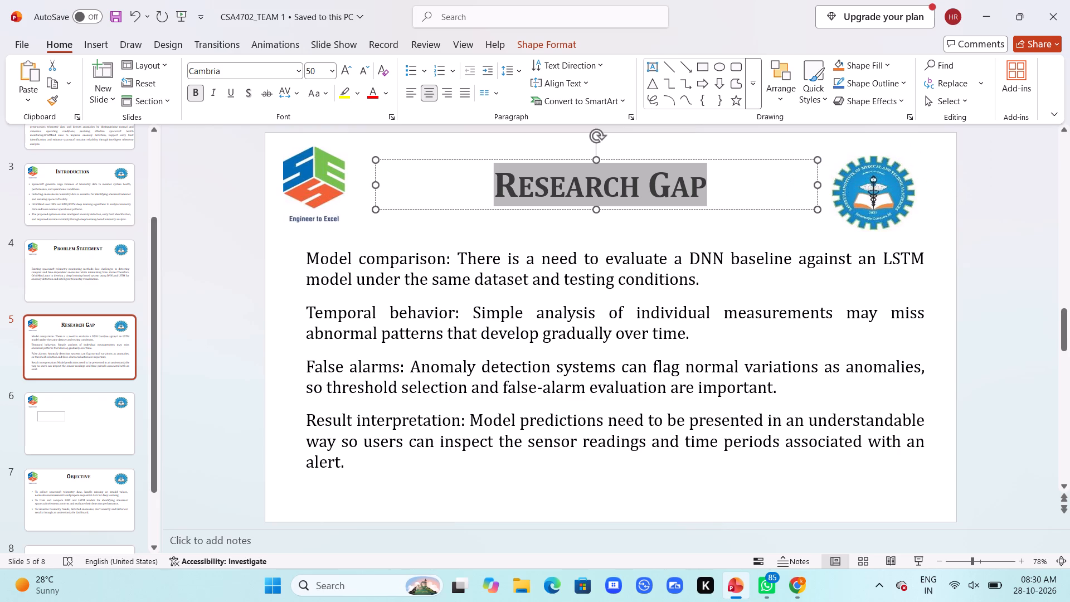
{"action": "left_click", "coordinate": [85, 417]}
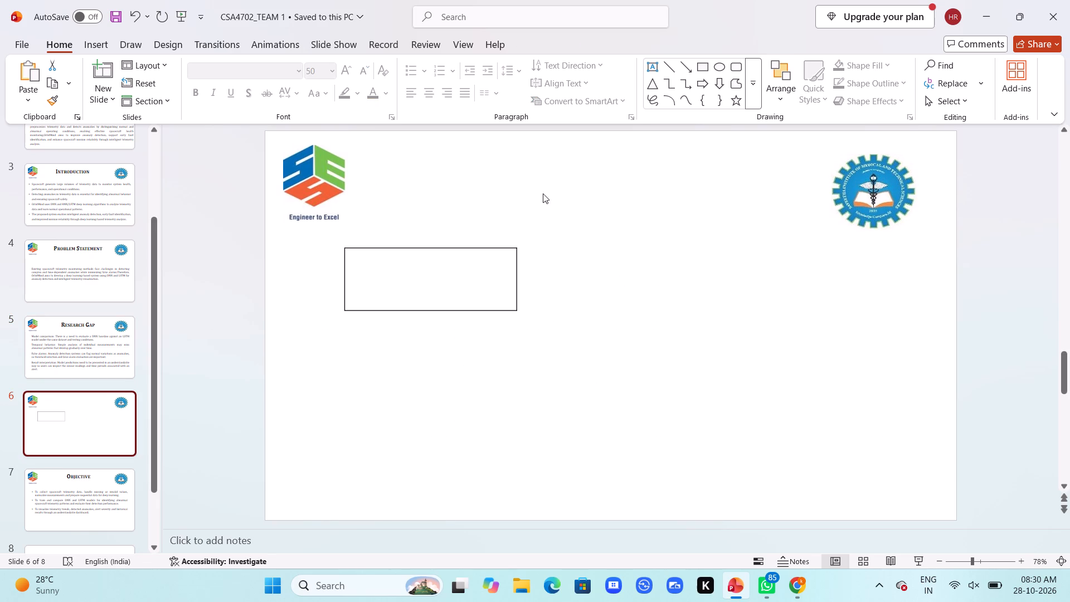
{"action": "left_click", "coordinate": [549, 190]}
{"action": "key", "text": "ctrl+v"}
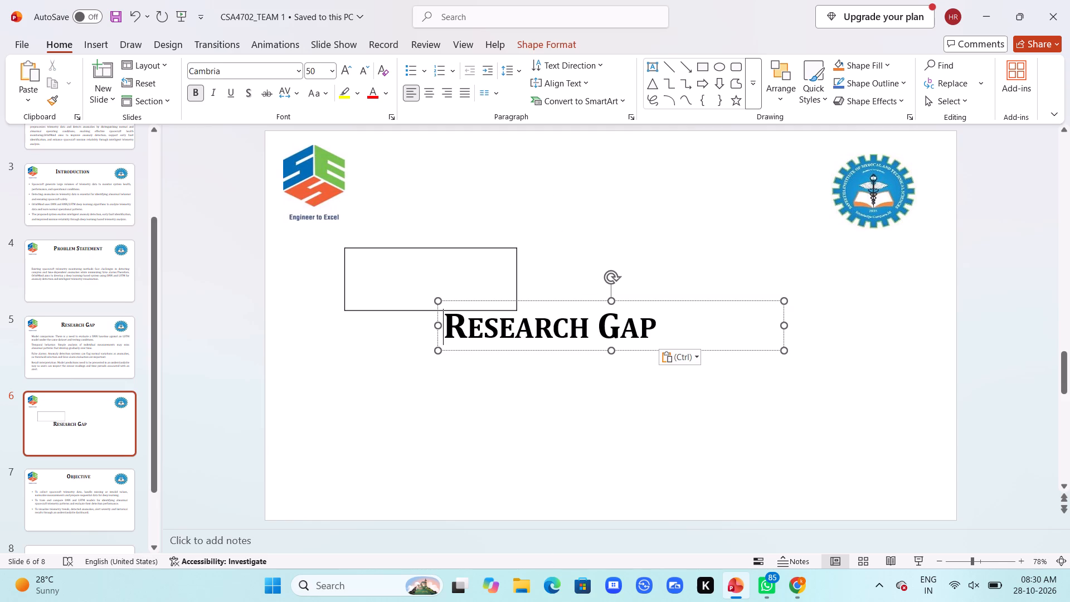
{"action": "left_click_drag", "start_coordinate": [573, 300], "coordinate": [583, 158]}
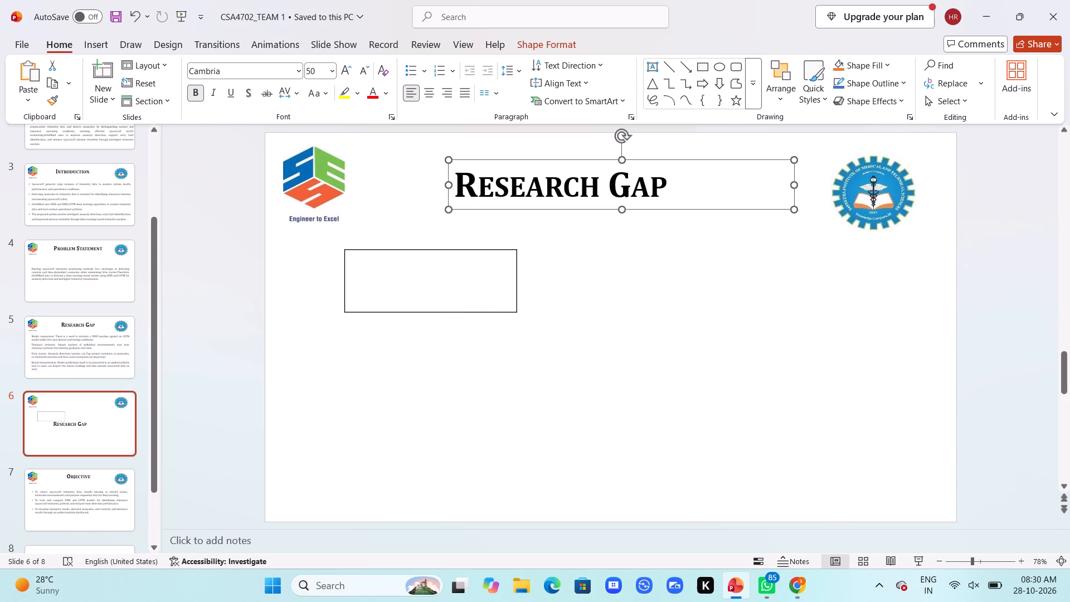
Erase the Research Gap text from the pasted heading on slide 6, keeping its text box.
{"action": "left_click", "coordinate": [664, 188]}
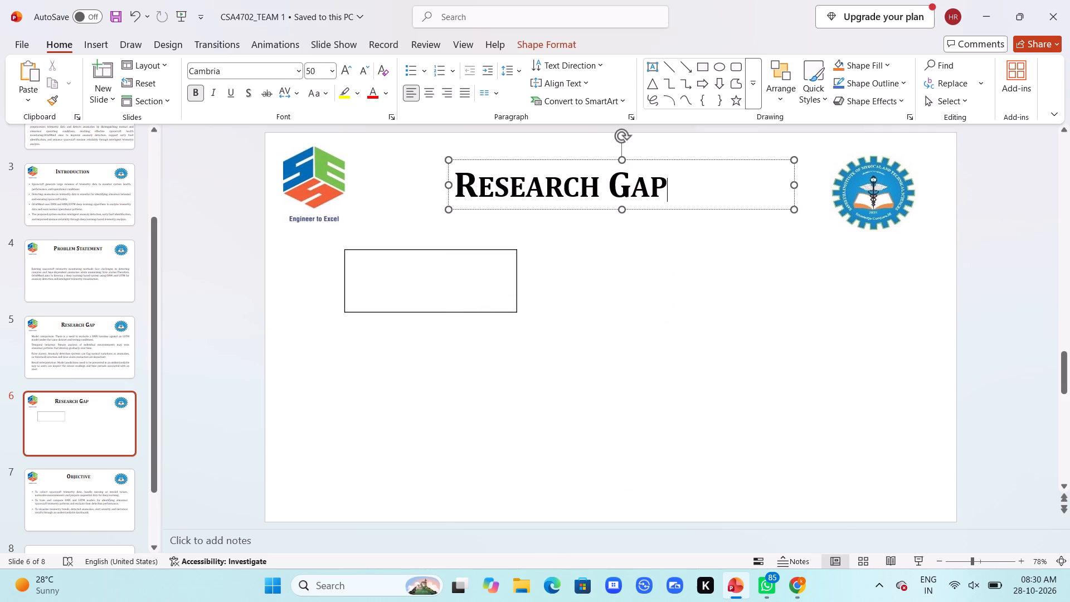
{"action": "key", "text": "BackSpace"}
{"action": "key", "text": "BackSpace"}
{"action": "key", "text": "BackSpace"}
{"action": "key", "text": "BackSpace"}
{"action": "key", "text": "BackSpace"}
{"action": "key", "text": "BackSpace"}
{"action": "key", "text": "BackSpace"}
{"action": "key", "text": "BackSpace"}
{"action": "key", "text": "BackSpace"}
{"action": "key", "text": "BackSpace"}
{"action": "key", "text": "BackSpace"}
{"action": "key", "text": "BackSpace"}
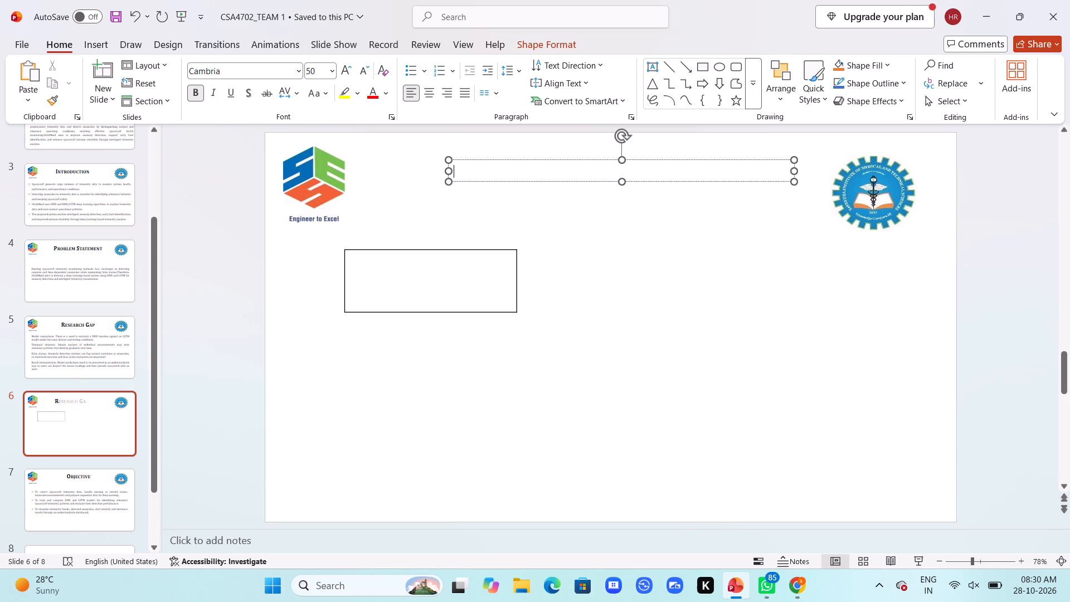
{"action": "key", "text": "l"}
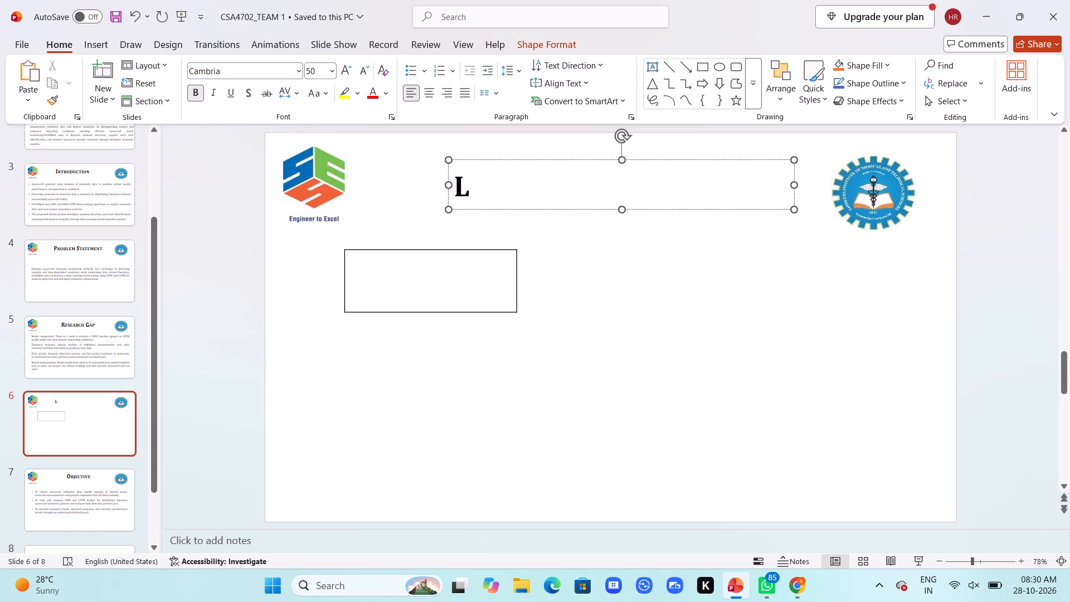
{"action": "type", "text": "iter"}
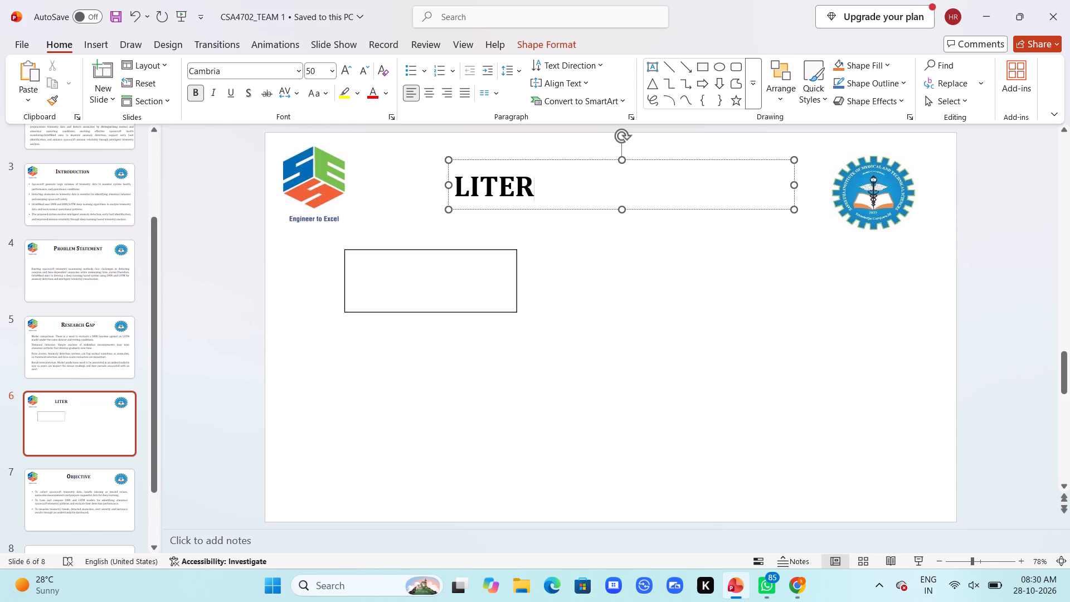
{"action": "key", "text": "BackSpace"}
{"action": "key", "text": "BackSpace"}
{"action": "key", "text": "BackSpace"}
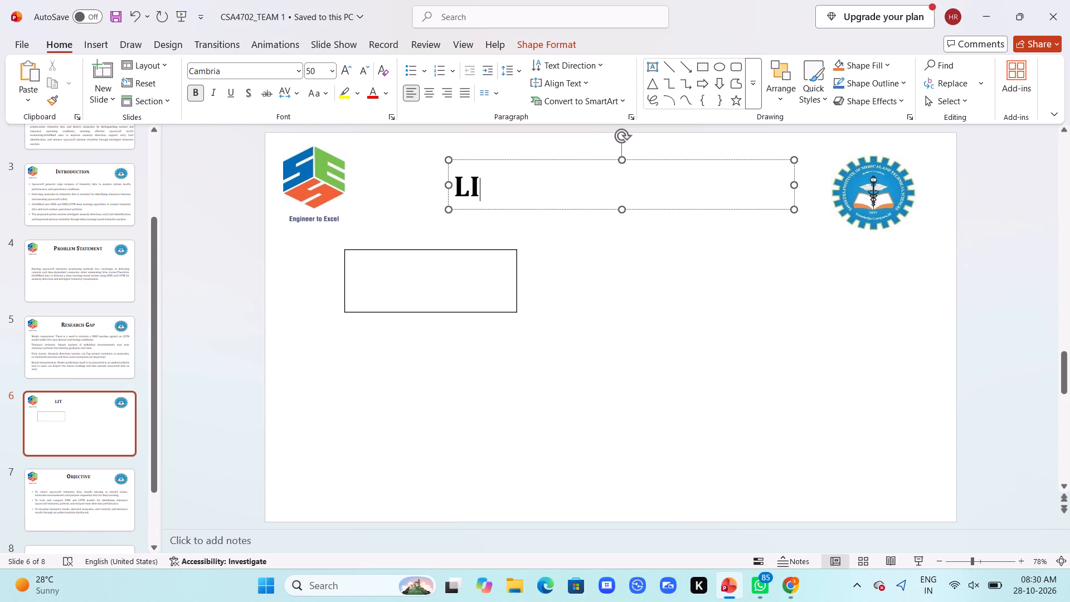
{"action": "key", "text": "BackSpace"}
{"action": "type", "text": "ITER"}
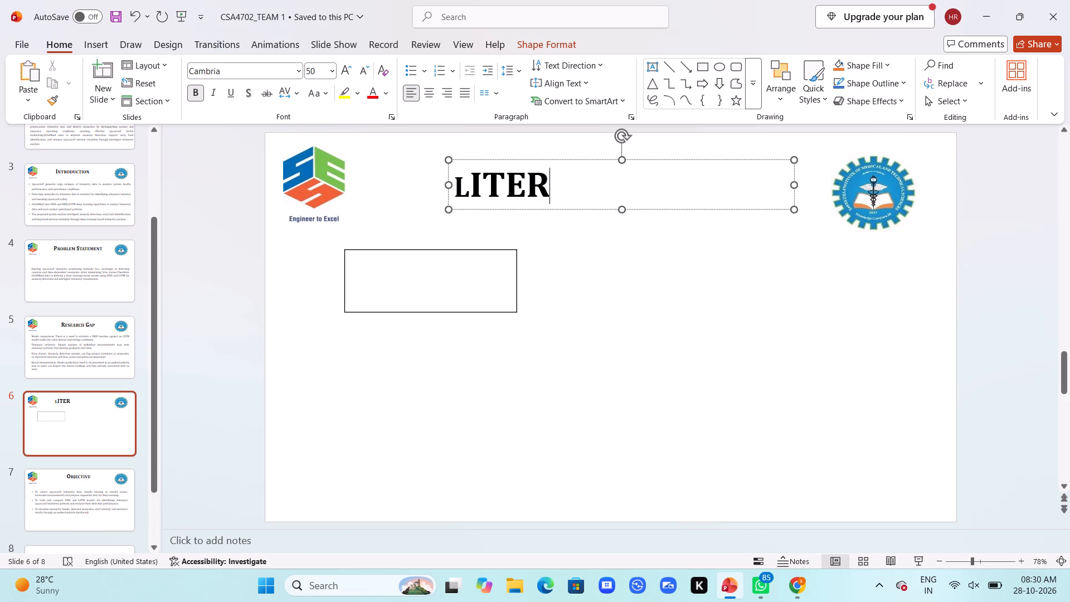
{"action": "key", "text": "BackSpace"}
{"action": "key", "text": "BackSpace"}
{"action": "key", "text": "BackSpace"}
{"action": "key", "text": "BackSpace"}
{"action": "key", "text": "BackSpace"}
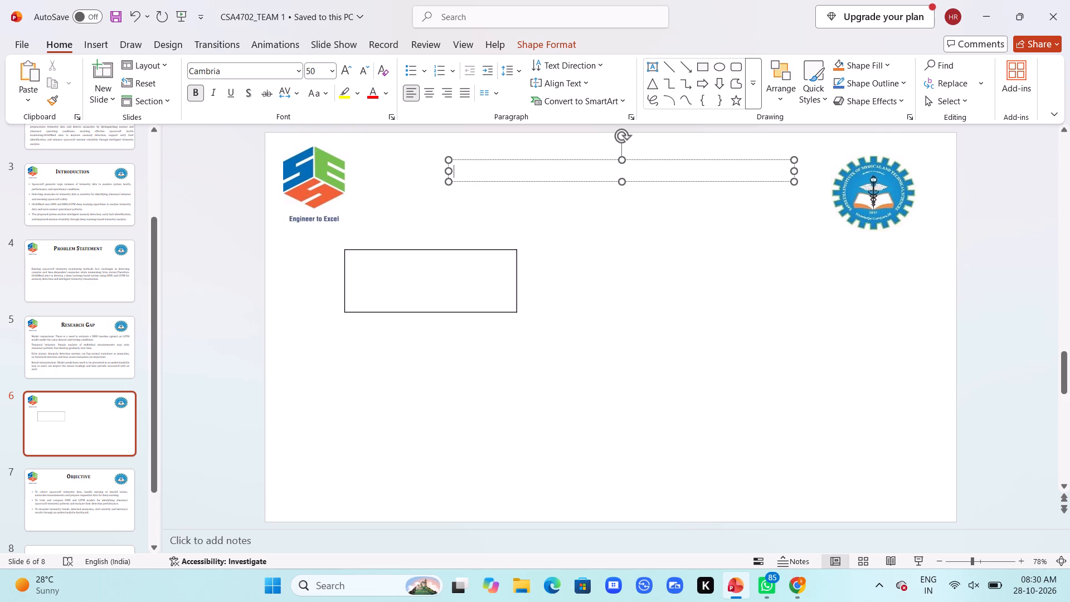
Enter "Literature survey" as the heading of slide 6.
{"action": "type", "text": "li"}
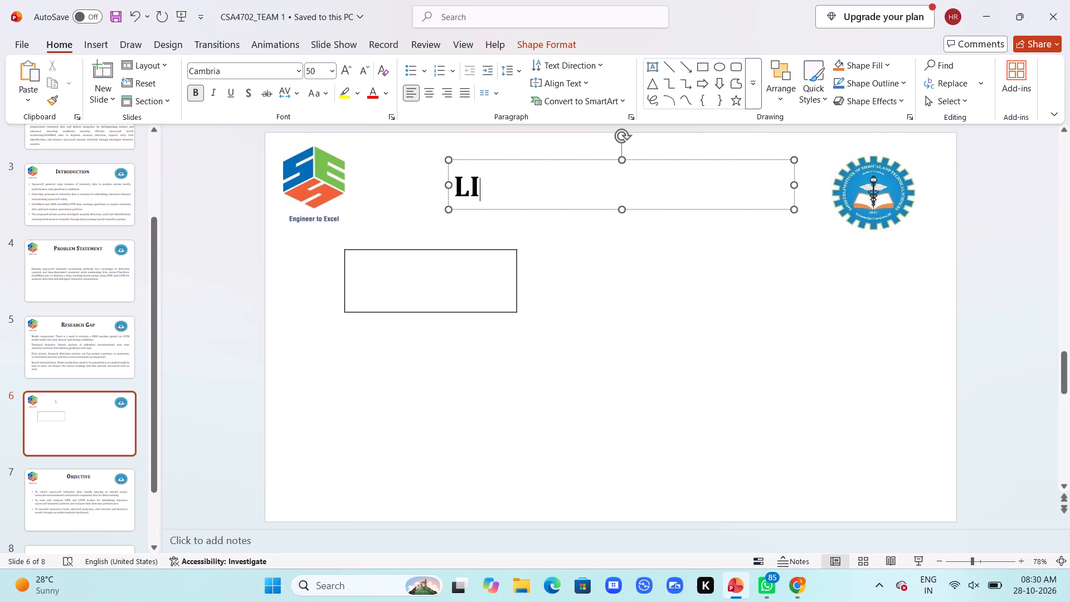
{"action": "type", "text": "tera"}
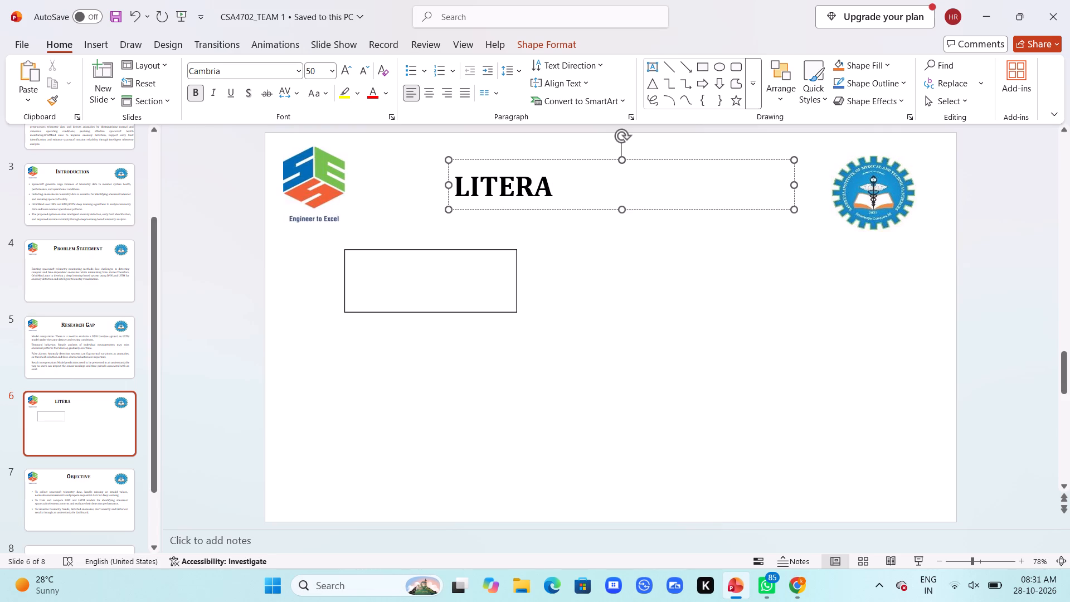
{"action": "type", "text": "ture"}
{"action": "key", "text": "space"}
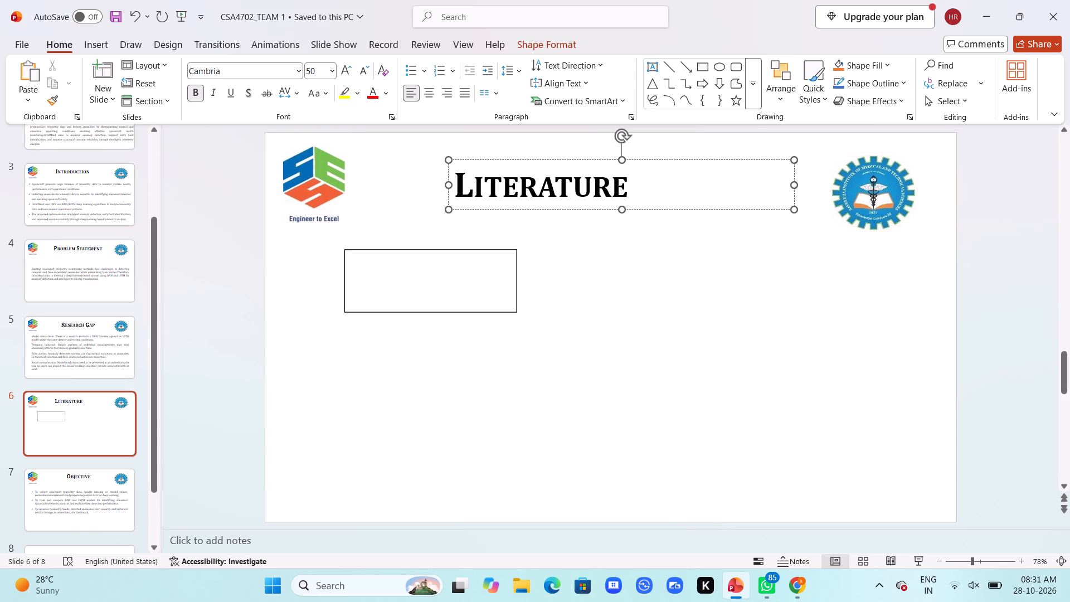
{"action": "type", "text": "survey"}
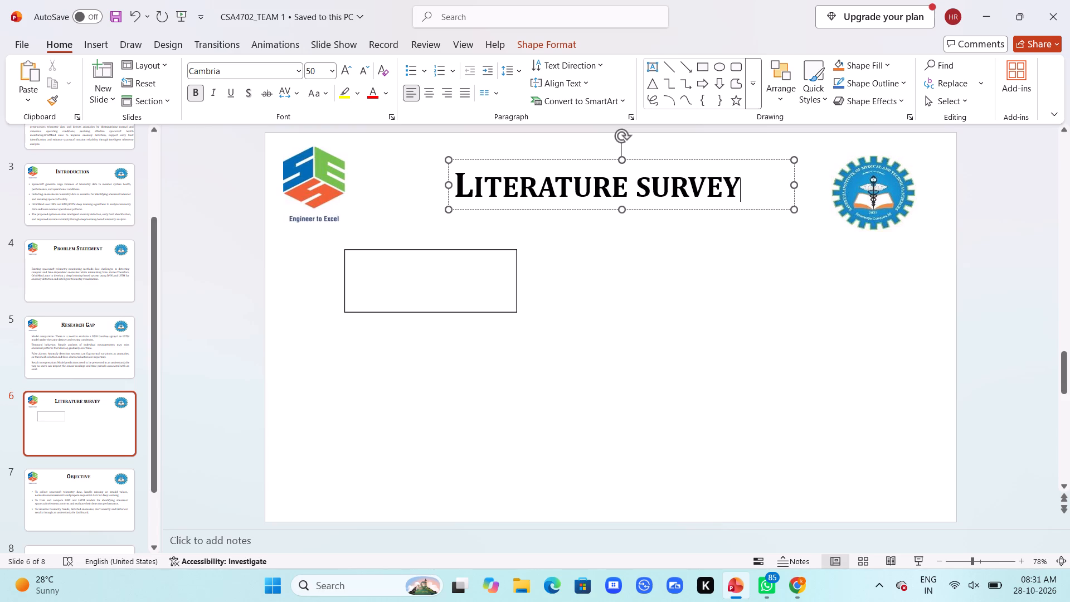
Check the font and text effect settings of the Literature survey heading.
{"action": "left_click_drag", "start_coordinate": [737, 187], "coordinate": [475, 193]}
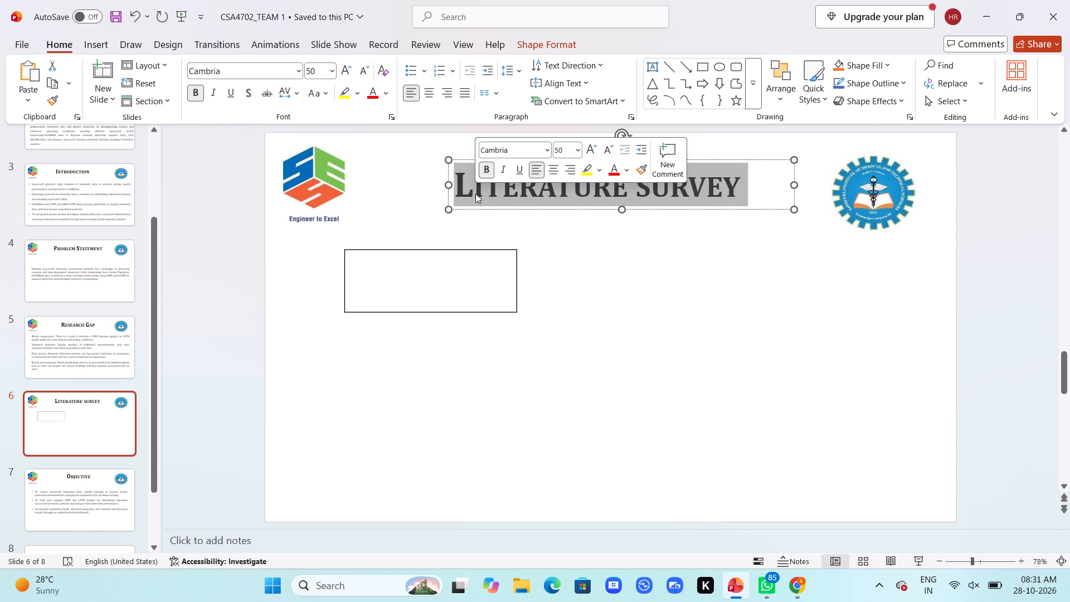
{"action": "left_click", "coordinate": [392, 118]}
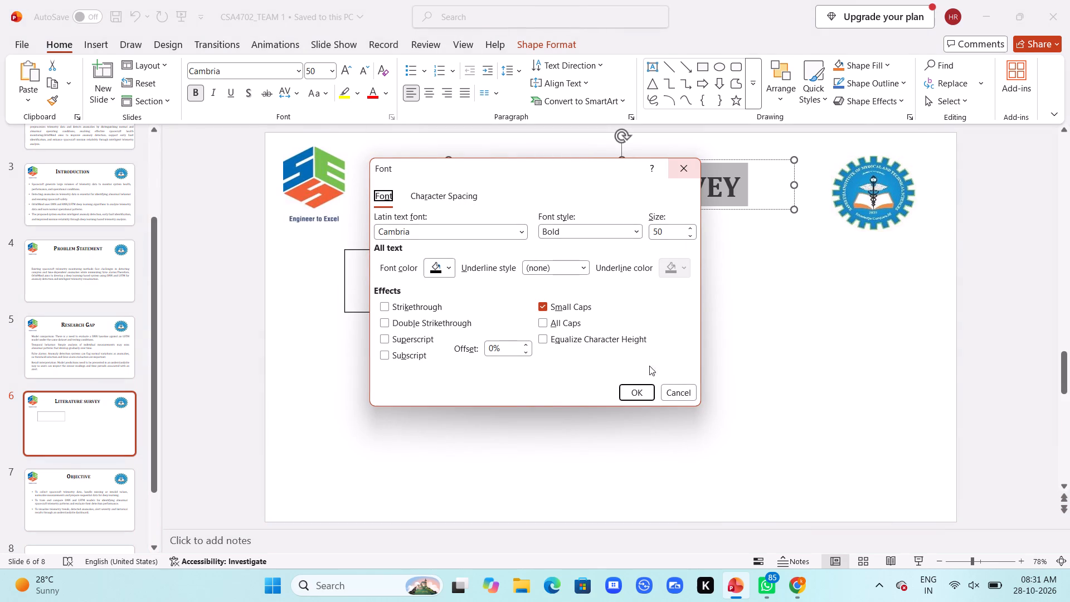
{"action": "left_click", "coordinate": [630, 393]}
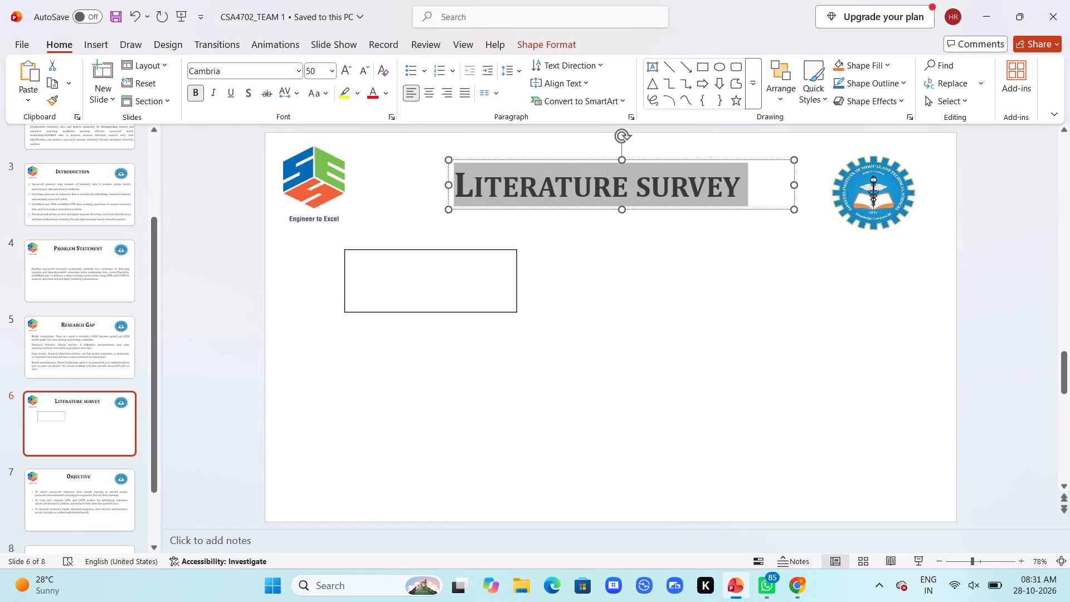
Delete the leftover empty table cell from the Literature survey slide.
{"action": "left_click", "coordinate": [512, 308]}
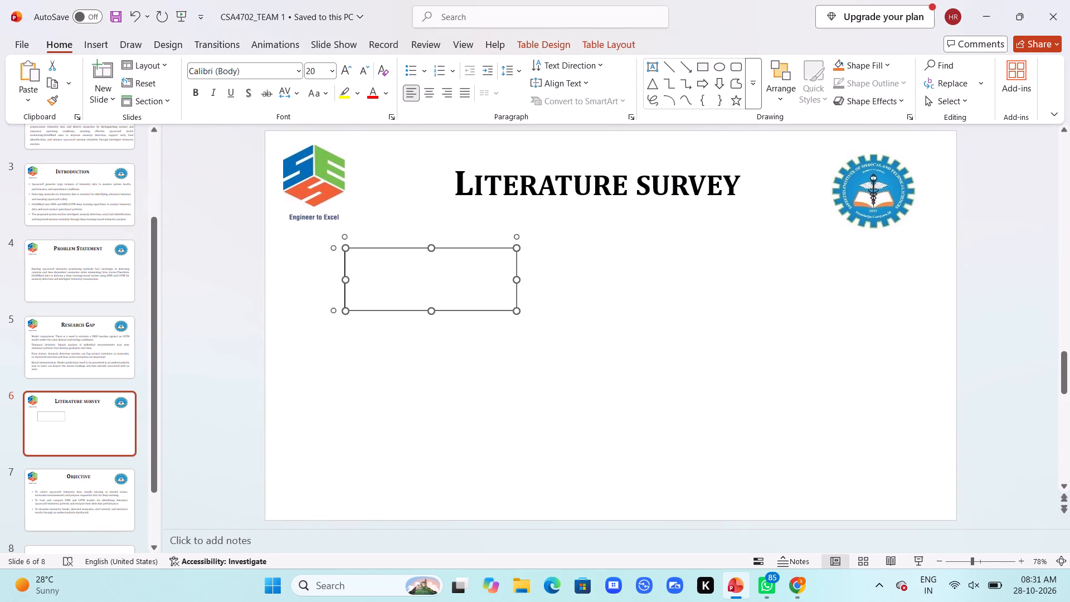
{"action": "key", "text": "BackSpace"}
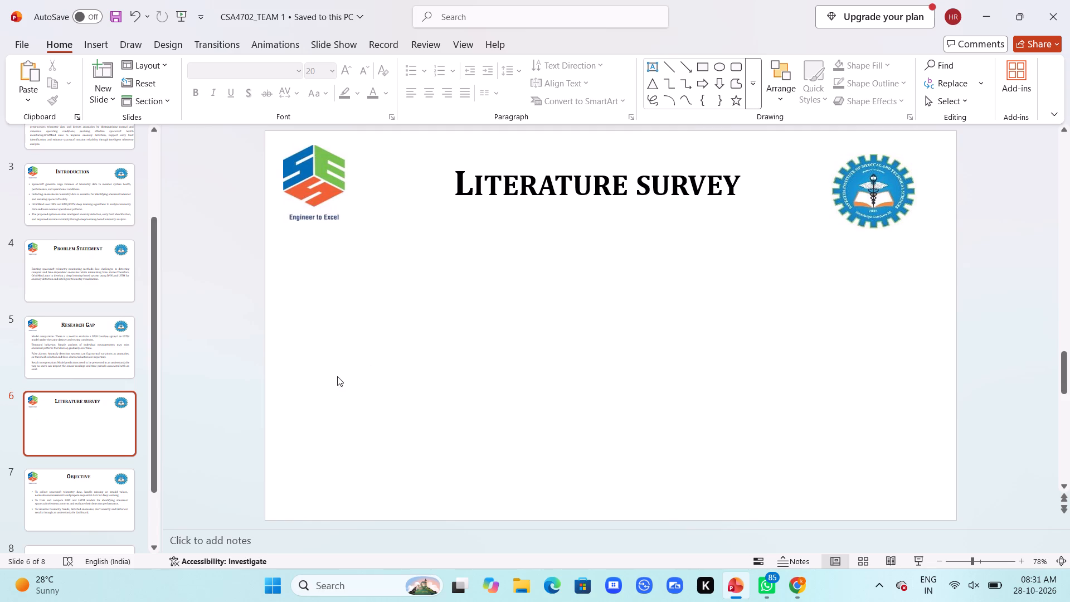
On the Abstract slide, extend the body text box downward to enclose the whole paragraph and shift it slightly left.
{"action": "scroll", "coordinate": [120, 488], "scroll_direction": "down", "scroll_amount": 5}
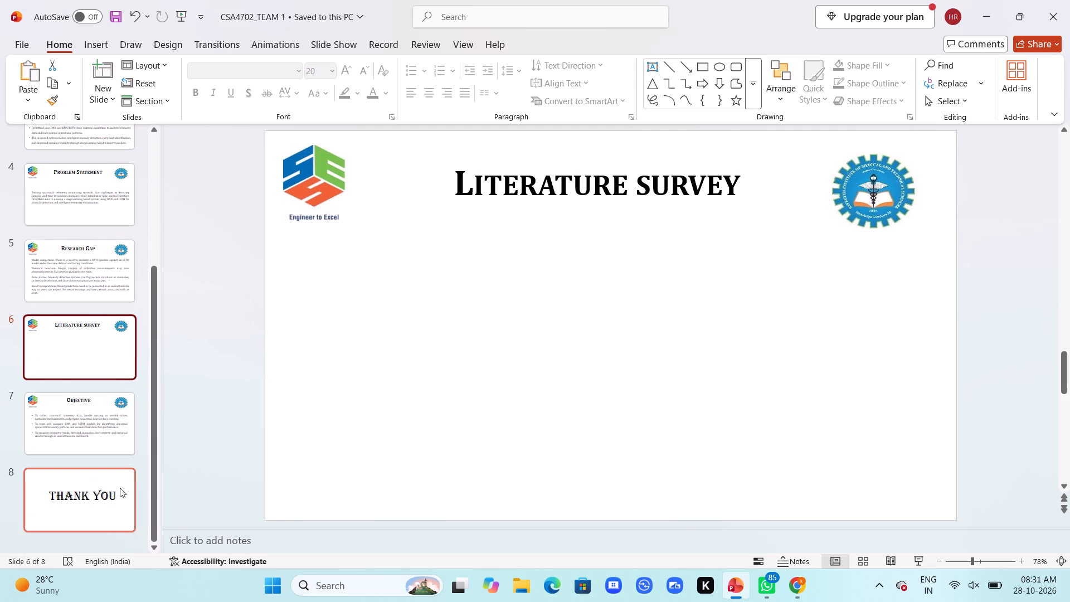
{"action": "scroll", "coordinate": [120, 488], "scroll_direction": "up", "scroll_amount": 8}
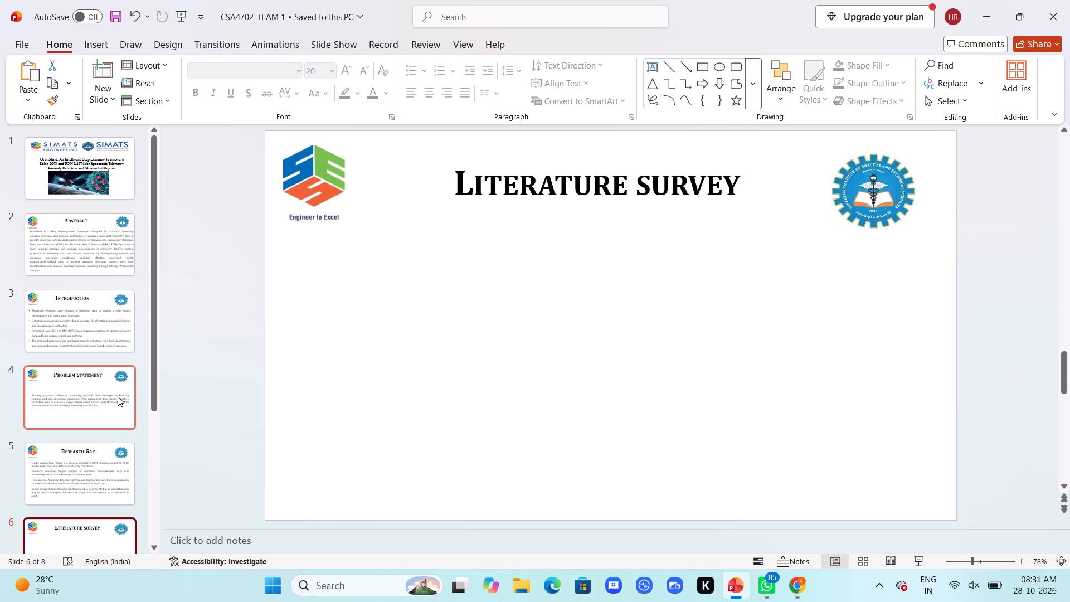
{"action": "left_click", "coordinate": [104, 225]}
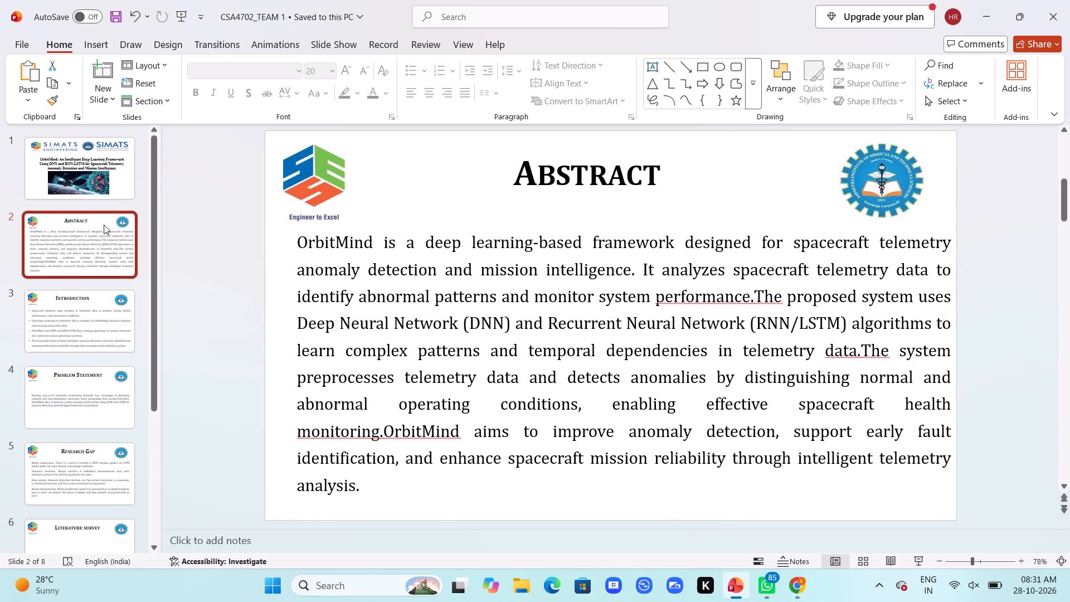
{"action": "left_click", "coordinate": [100, 154]}
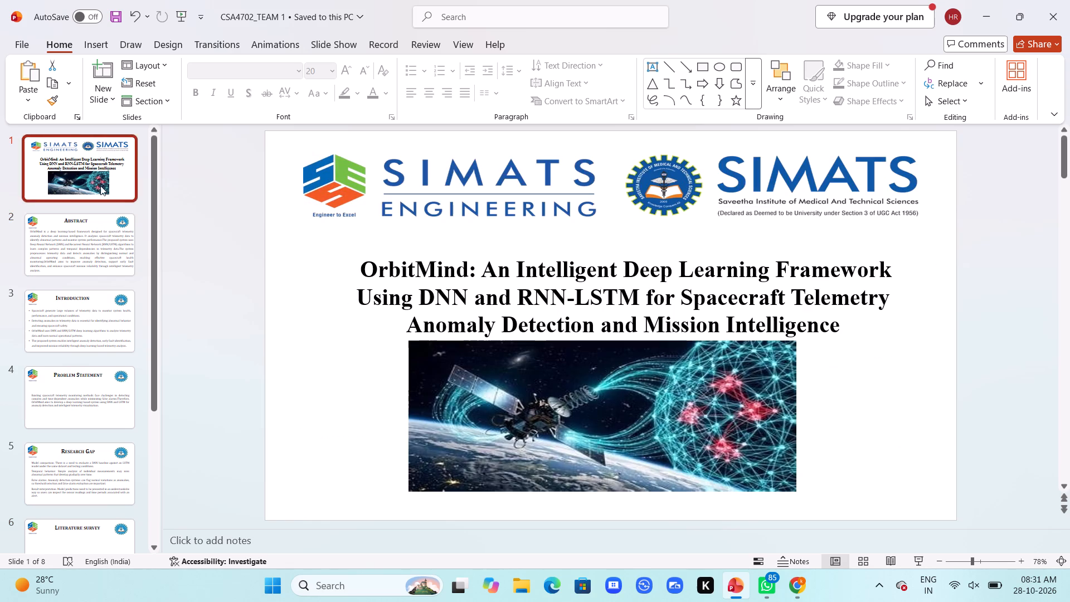
{"action": "left_click", "coordinate": [91, 241]}
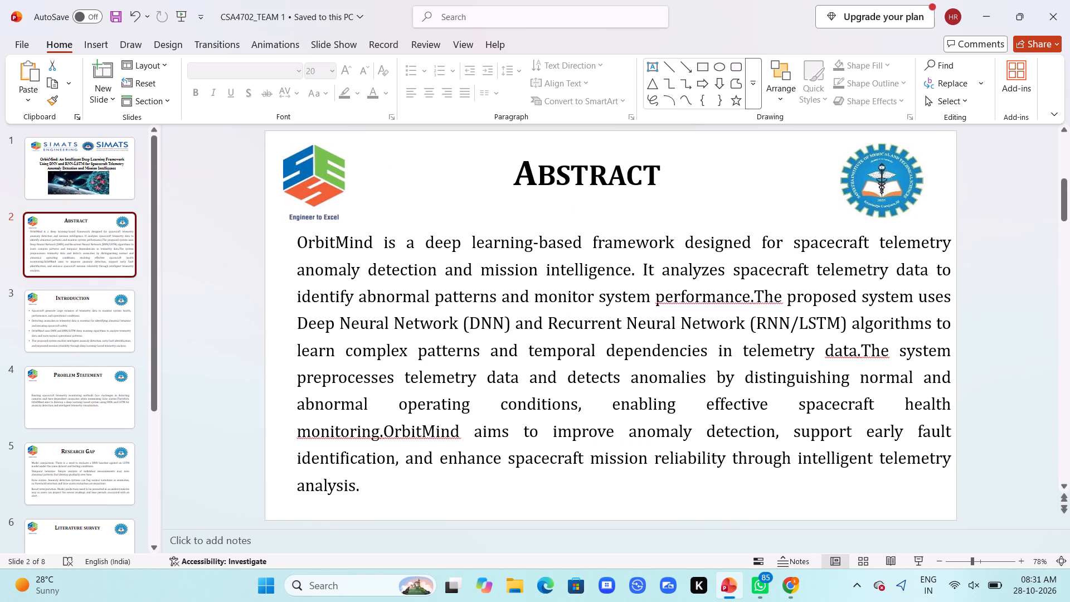
{"action": "left_click", "coordinate": [519, 366]}
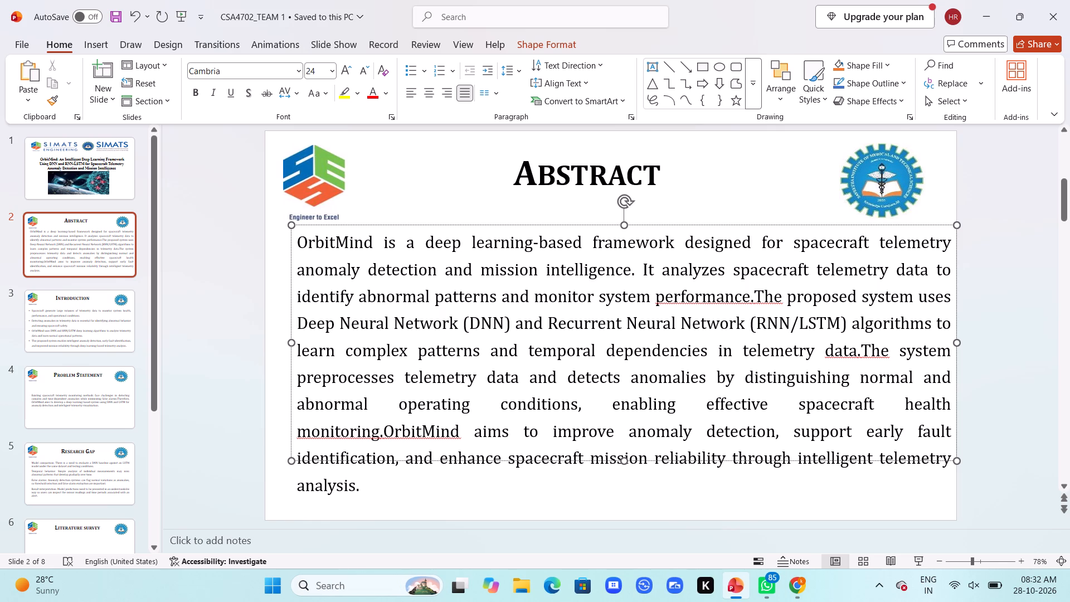
{"action": "left_click_drag", "start_coordinate": [624, 460], "coordinate": [639, 499]}
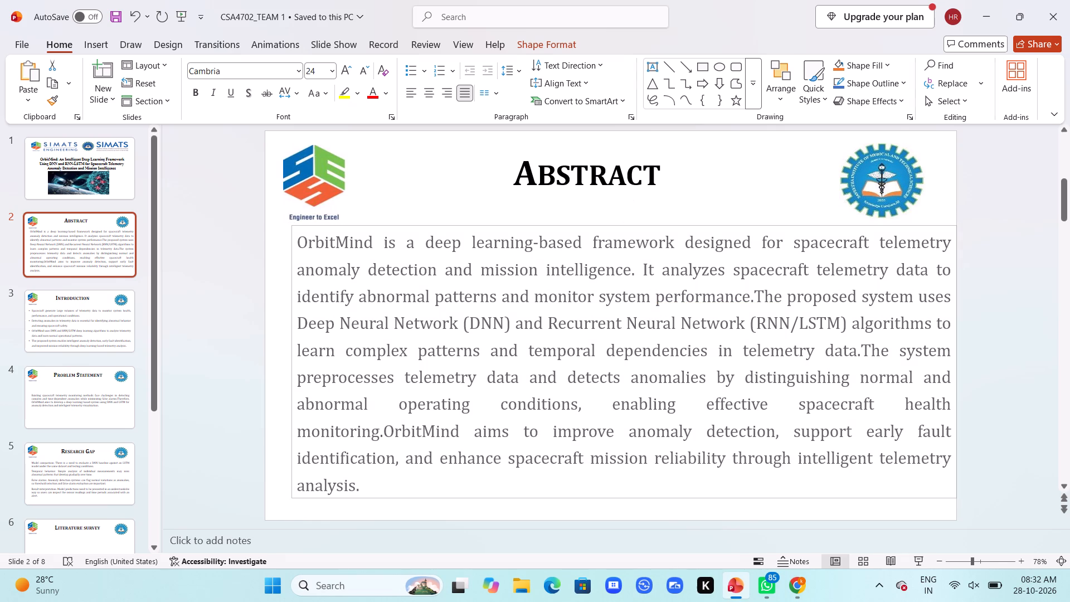
{"action": "left_click_drag", "start_coordinate": [639, 499], "coordinate": [639, 508]}
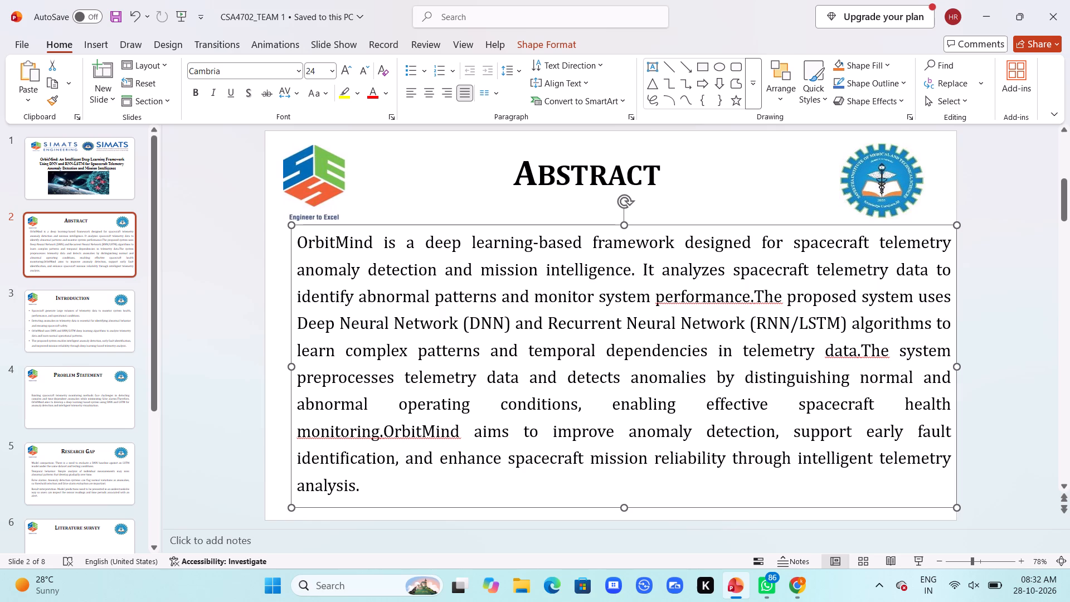
{"action": "left_click_drag", "start_coordinate": [431, 222], "coordinate": [417, 224]}
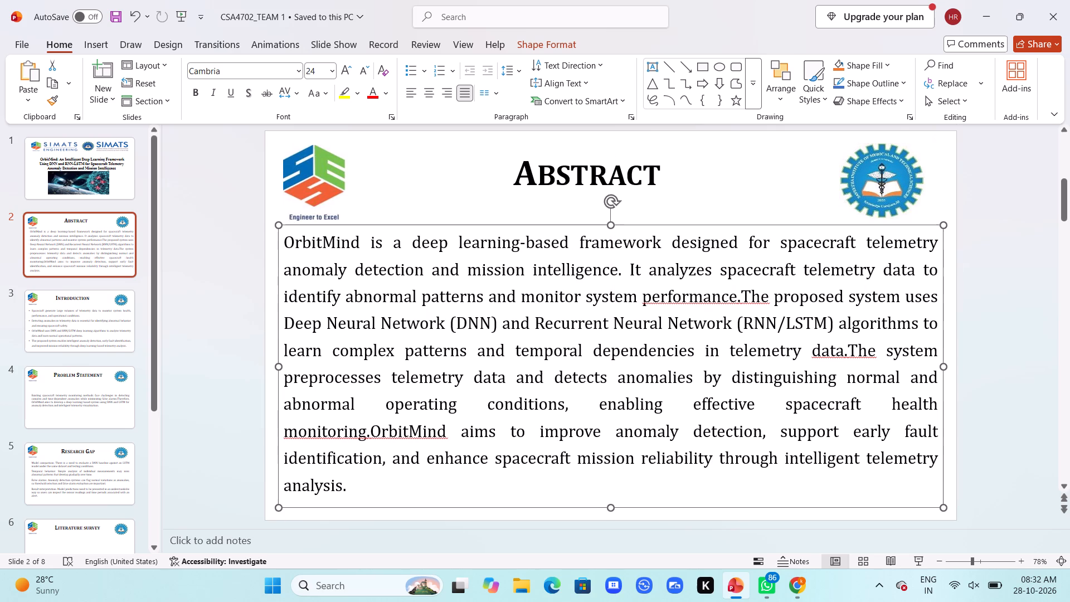
Move the Literature survey slide to position 4, directly after the Introduction slide.
{"action": "left_click", "coordinate": [88, 305]}
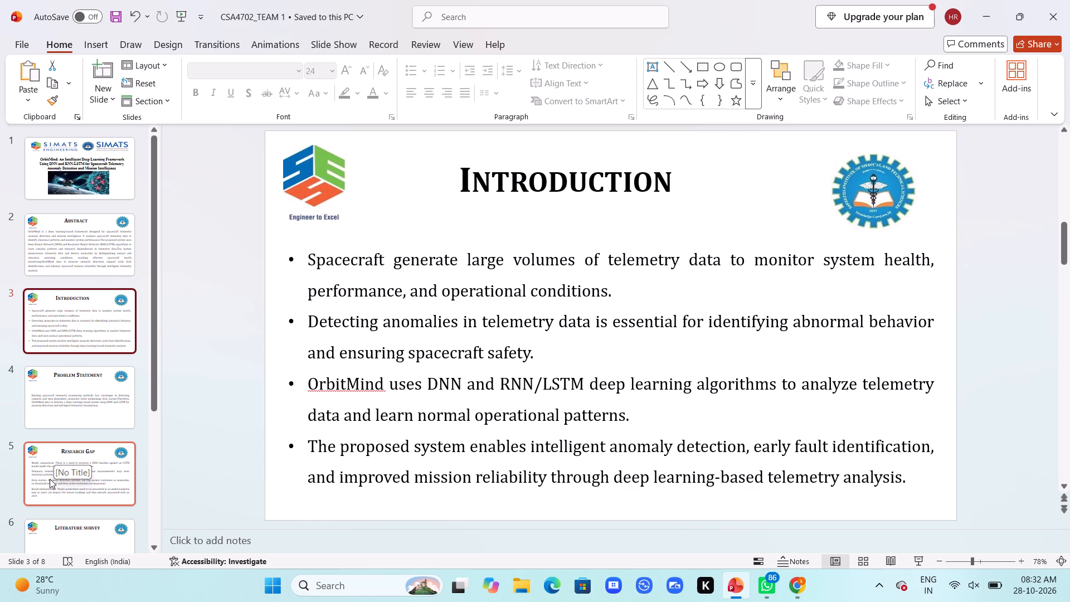
{"action": "scroll", "coordinate": [48, 486], "scroll_direction": "down", "scroll_amount": 2}
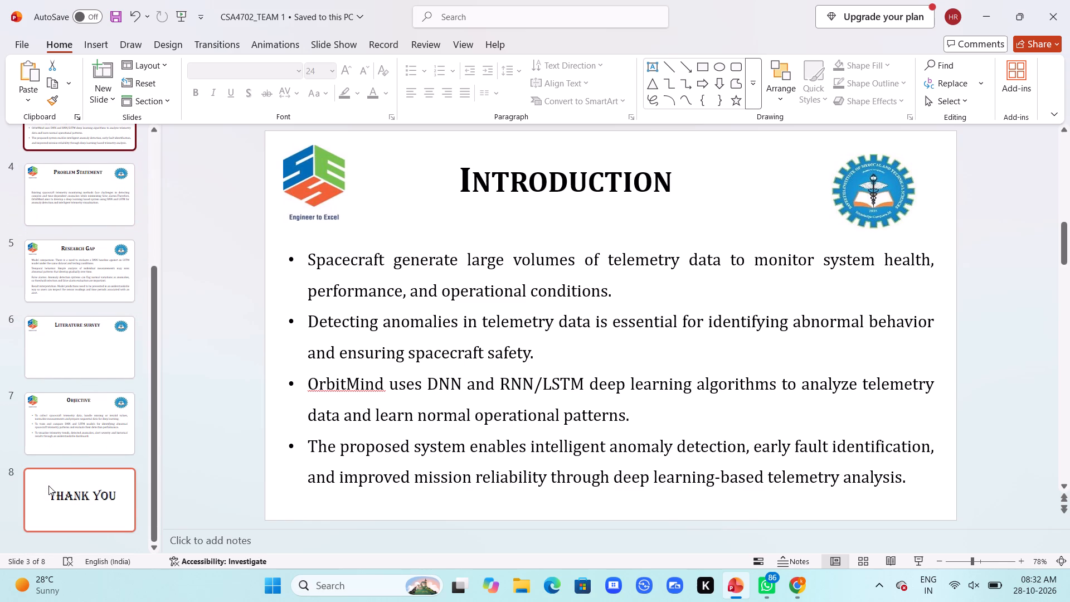
{"action": "scroll", "coordinate": [48, 486], "scroll_direction": "up", "scroll_amount": 1}
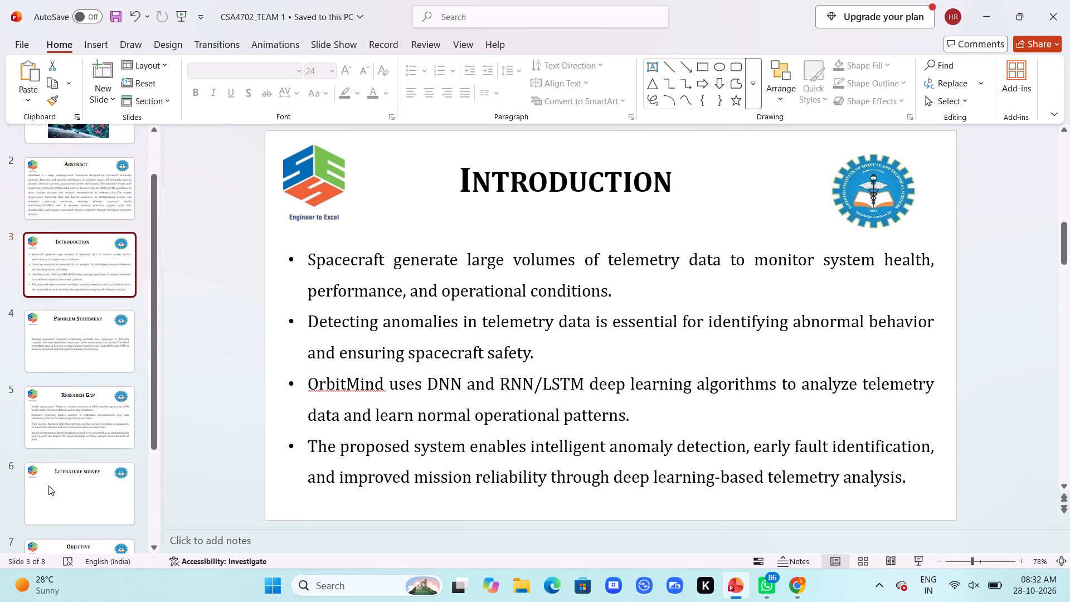
{"action": "scroll", "coordinate": [48, 486], "scroll_direction": "up", "scroll_amount": 1}
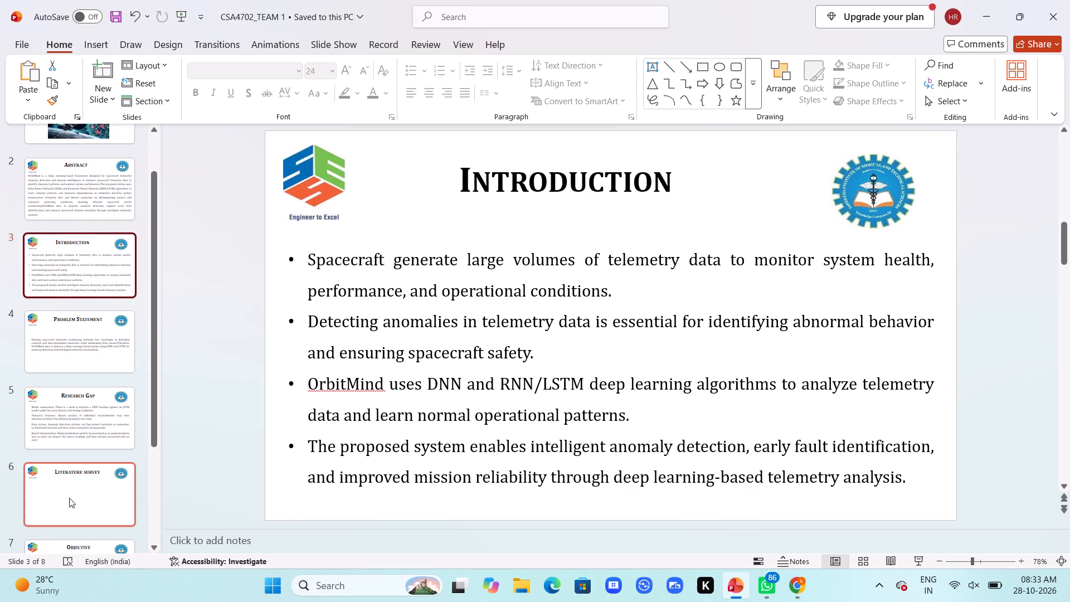
{"action": "left_click_drag", "start_coordinate": [69, 498], "coordinate": [78, 334]}
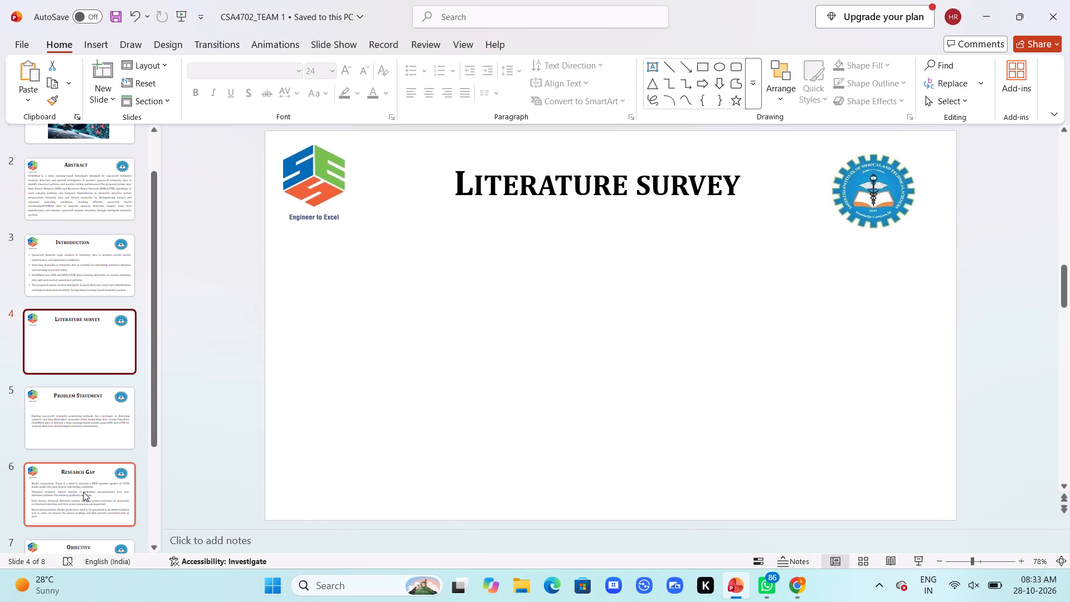
Move the Research Gap slide to position 5, between the Literature survey and Problem Statement slides.
{"action": "left_click_drag", "start_coordinate": [81, 502], "coordinate": [83, 405]}
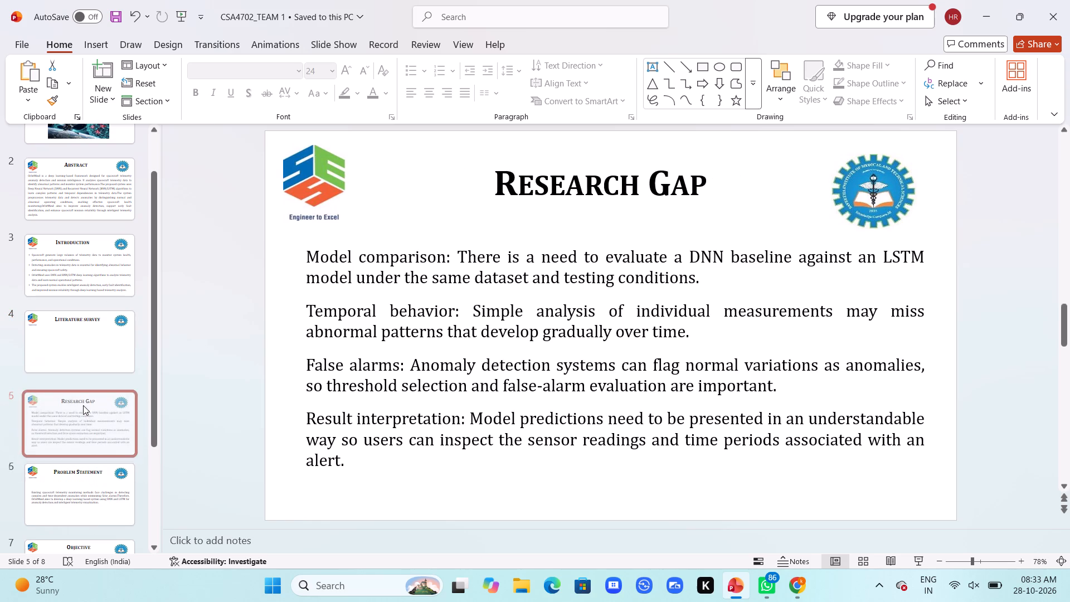
{"action": "scroll", "coordinate": [83, 405], "scroll_direction": "down", "scroll_amount": 4}
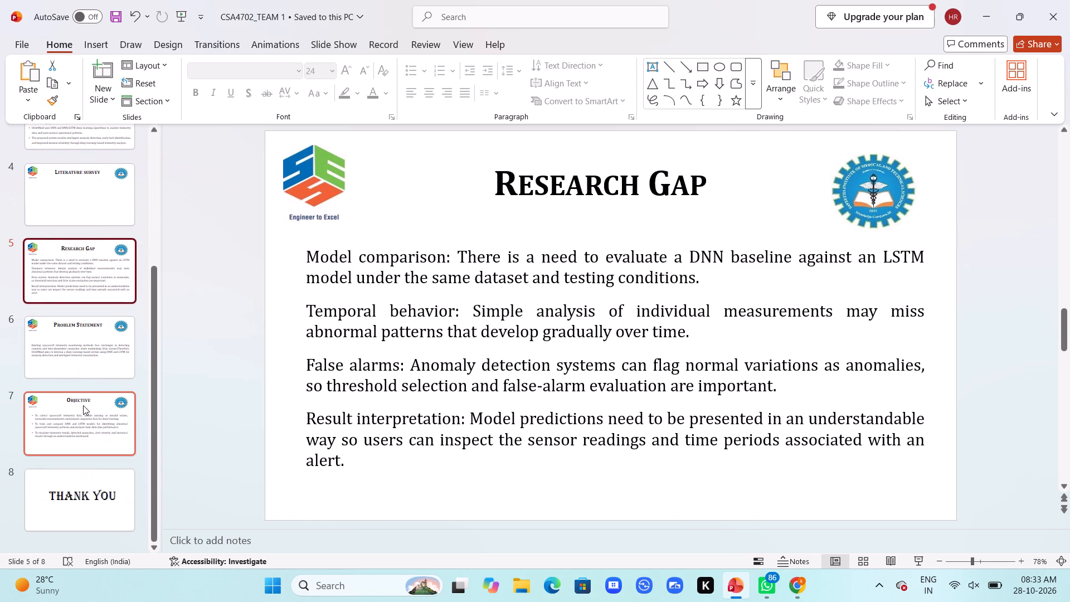
{"action": "scroll", "coordinate": [83, 405], "scroll_direction": "up", "scroll_amount": 4}
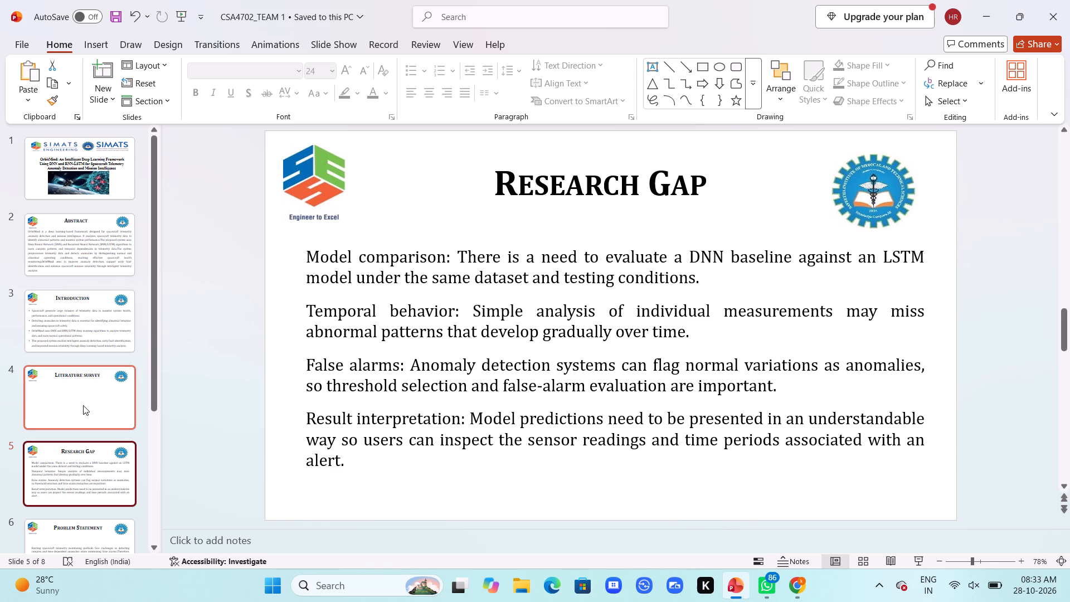
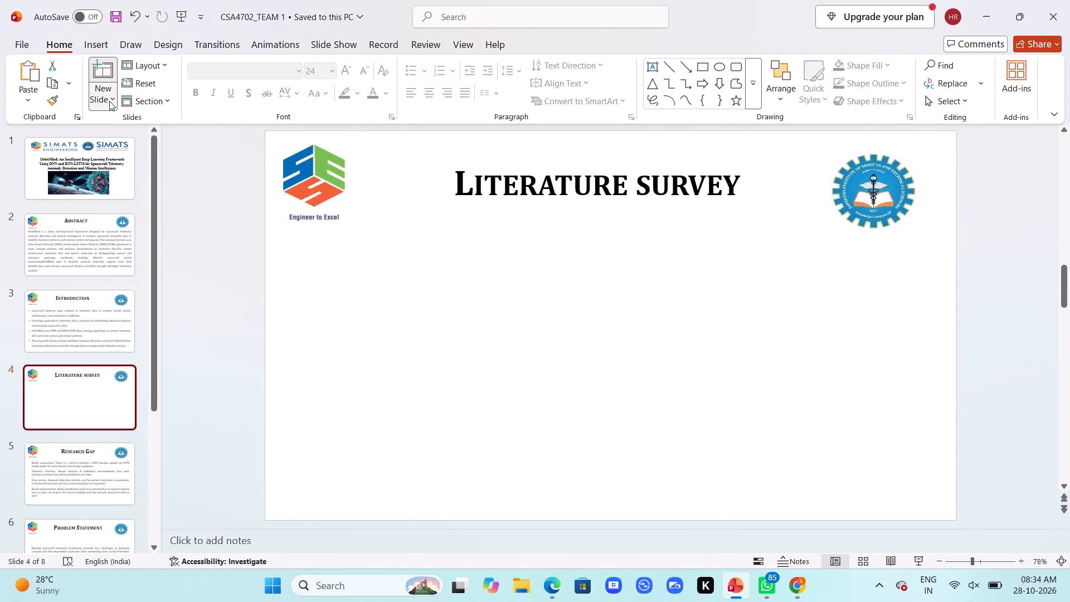
{"action": "left_click", "coordinate": [119, 504]}
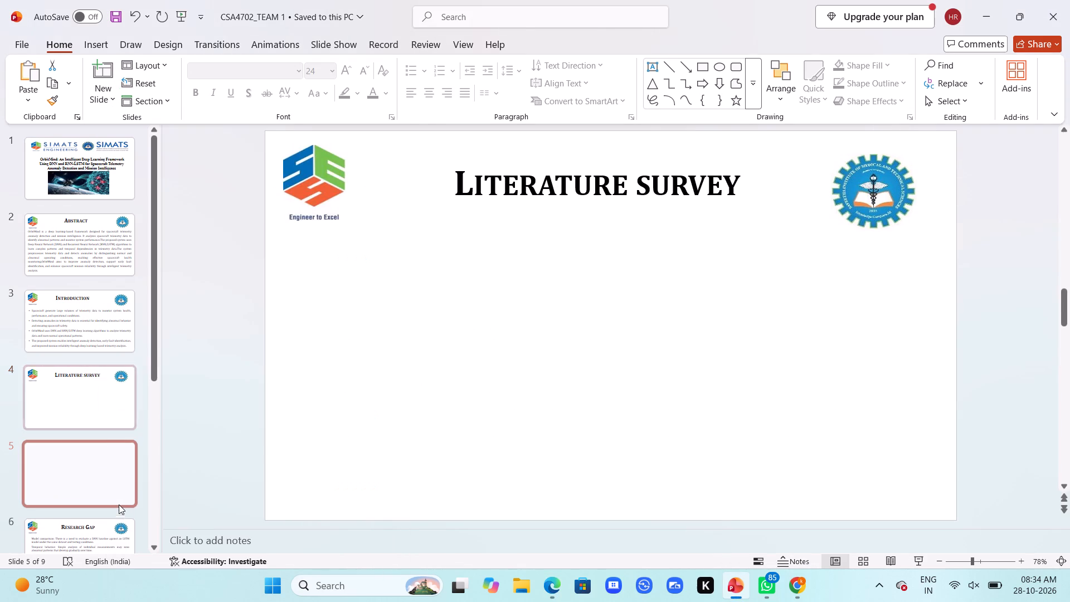
Paste the copied survey table onto slide 4, the first Literature survey slide.
{"action": "left_click", "coordinate": [75, 401]}
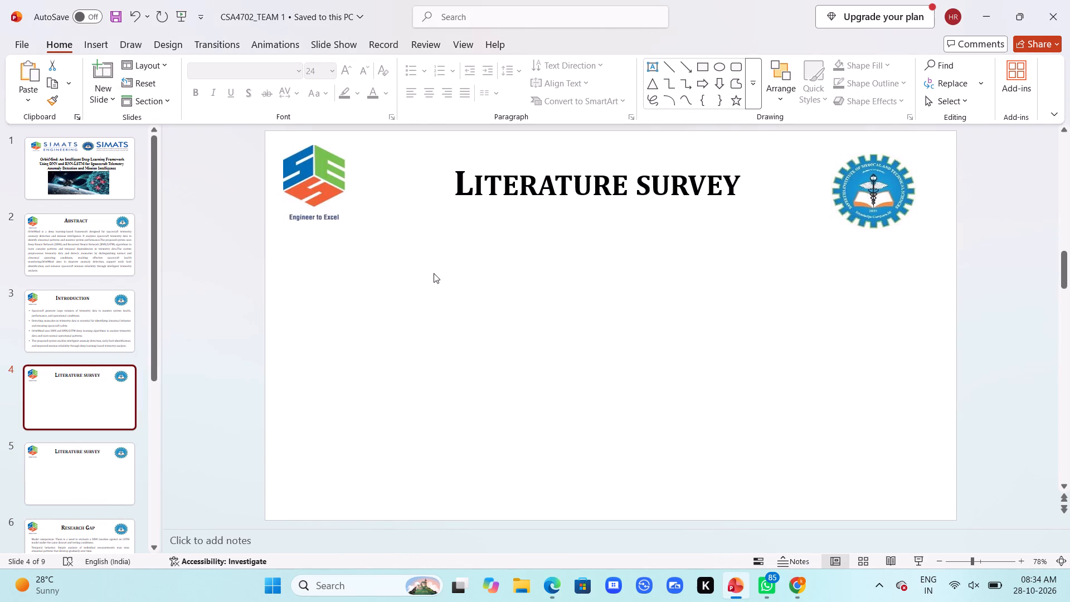
{"action": "left_click", "coordinate": [434, 273]}
{"action": "key", "text": "ctrl+v"}
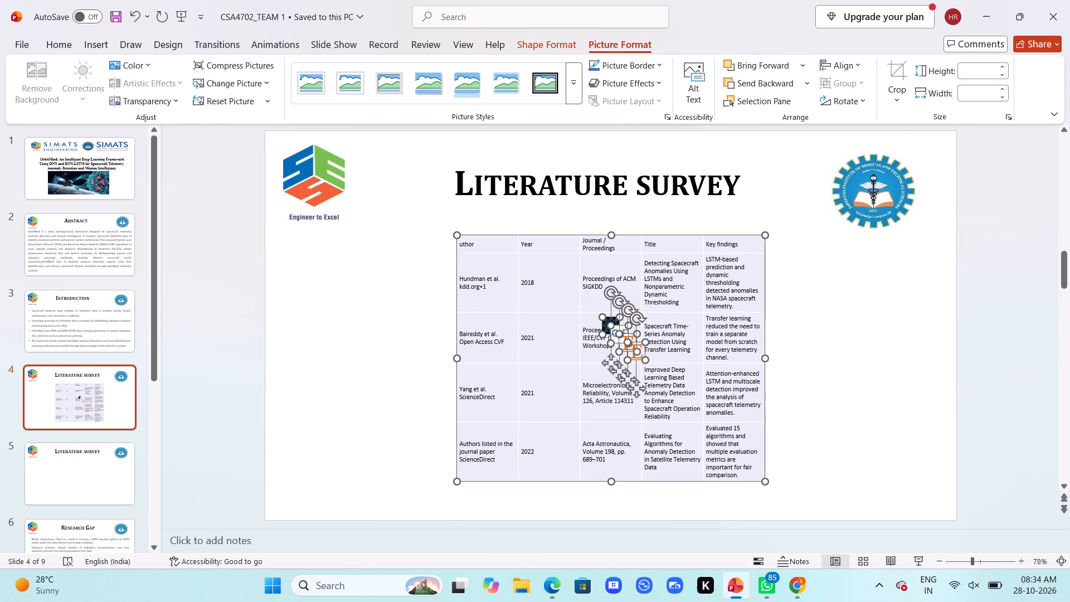
Delete the four stray source icons pasted over the middle of the literature table.
{"action": "left_click", "coordinate": [635, 355]}
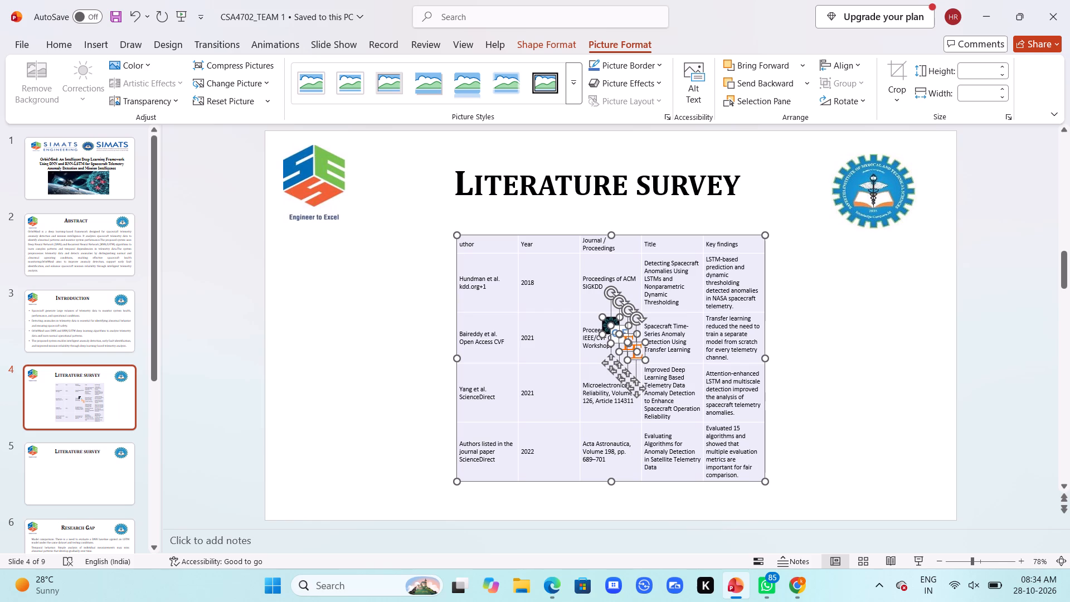
{"action": "left_click", "coordinate": [642, 348]}
{"action": "left_click", "coordinate": [922, 362]}
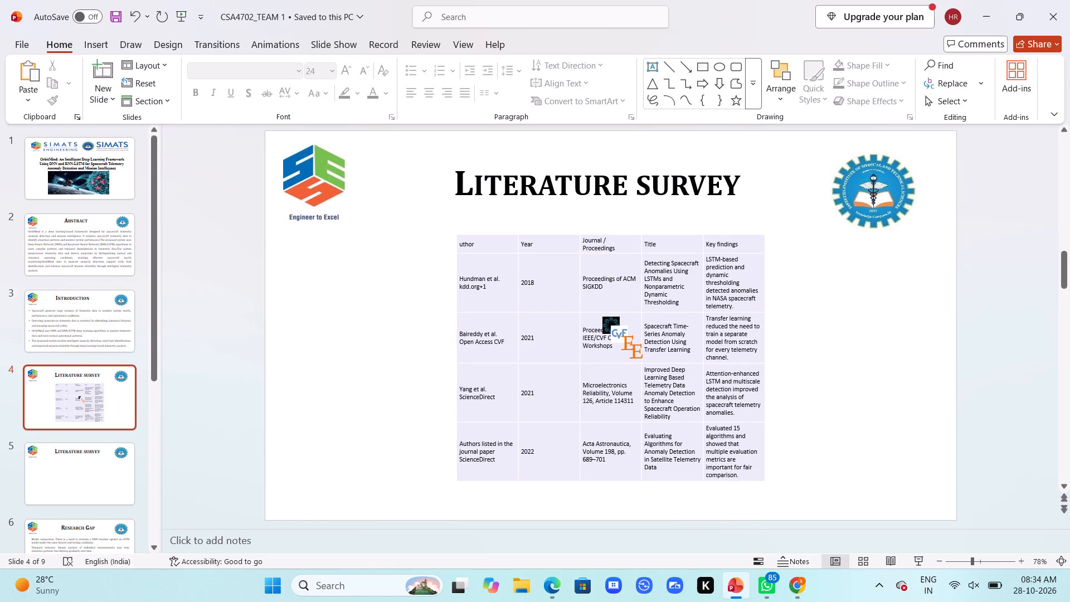
{"action": "left_click", "coordinate": [636, 357]}
{"action": "key", "text": "BackSpace"}
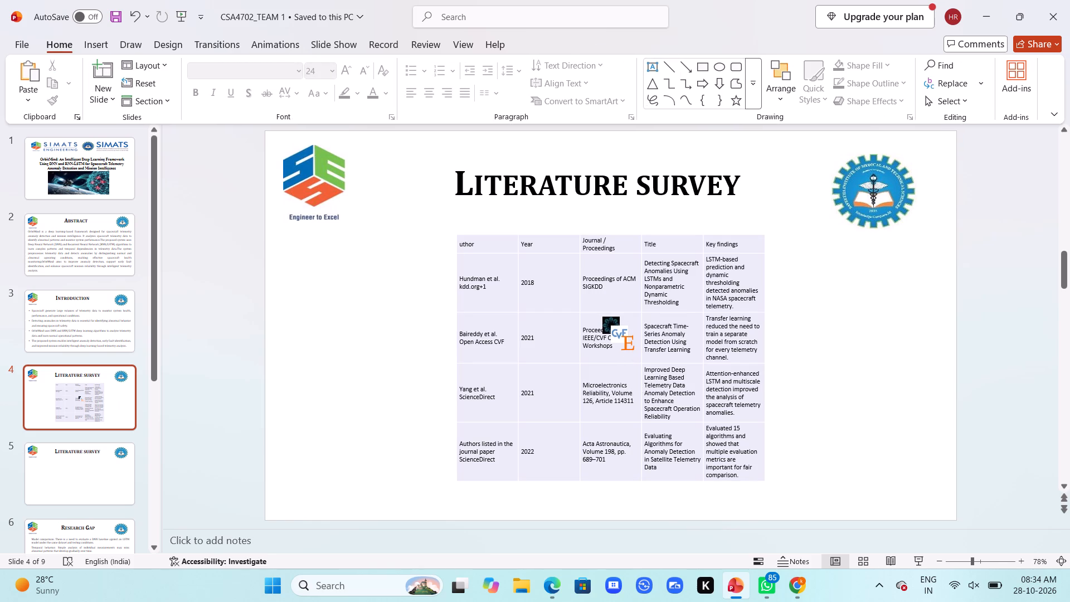
{"action": "left_click", "coordinate": [628, 344]}
{"action": "key", "text": "BackSpace"}
{"action": "left_click", "coordinate": [617, 333]}
{"action": "key", "text": "BackSpace"}
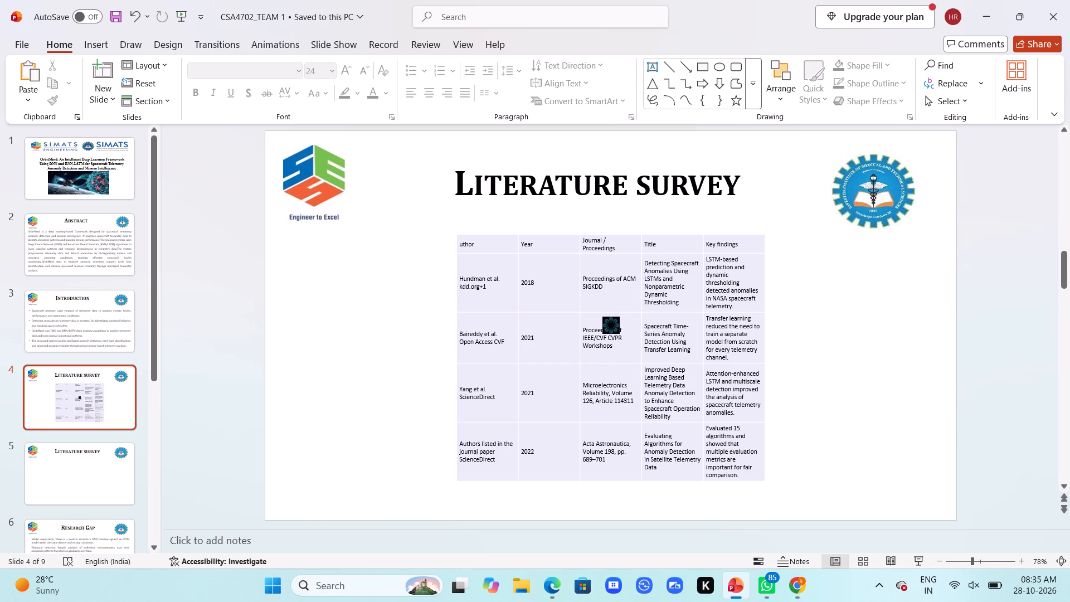
{"action": "left_click", "coordinate": [614, 326]}
{"action": "key", "text": "BackSpace"}
Add the missing capital "A" so the table's first column heading reads "Author".
{"action": "left_click", "coordinate": [470, 244]}
{"action": "key", "text": "Left"}
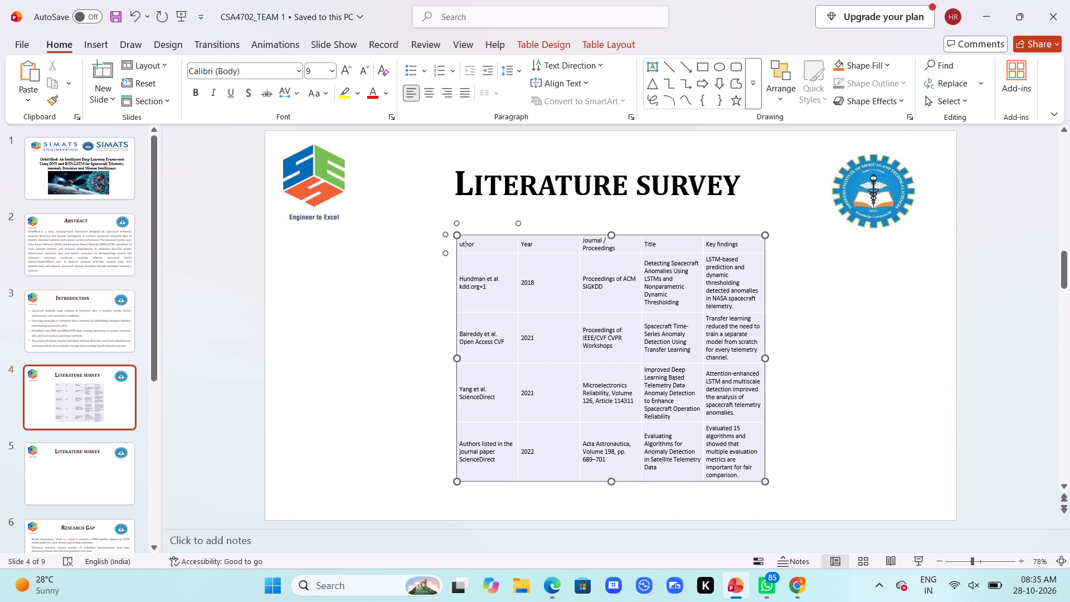
{"action": "key", "text": "Left"}
{"action": "key", "text": "Left"}
{"action": "key", "text": "shift+a"}
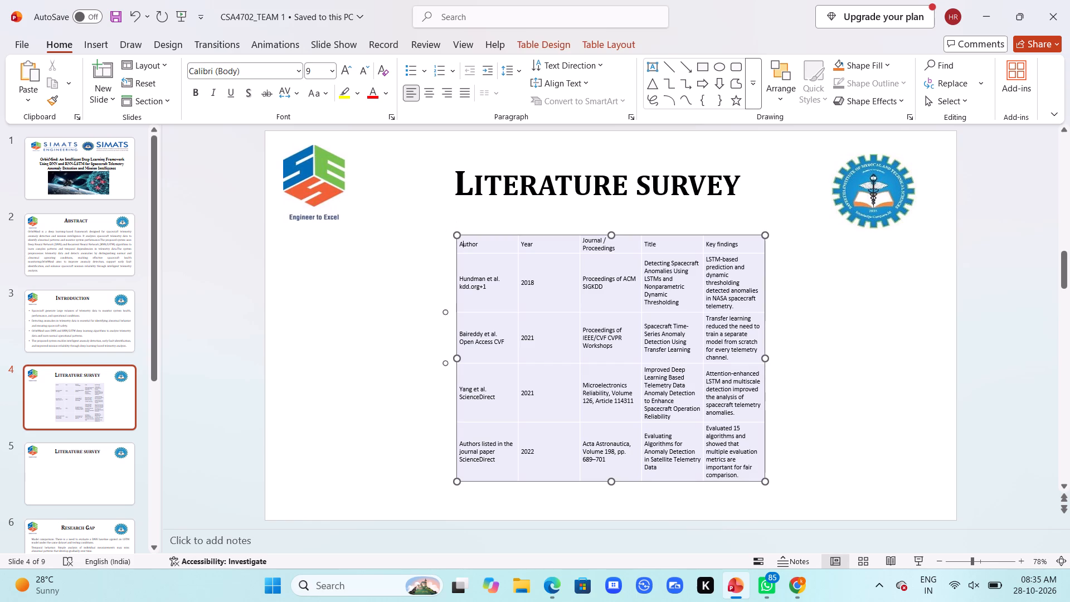
Widen the literature table on both sides to about 24.2 cm.
{"action": "left_click_drag", "start_coordinate": [766, 360], "coordinate": [867, 357]}
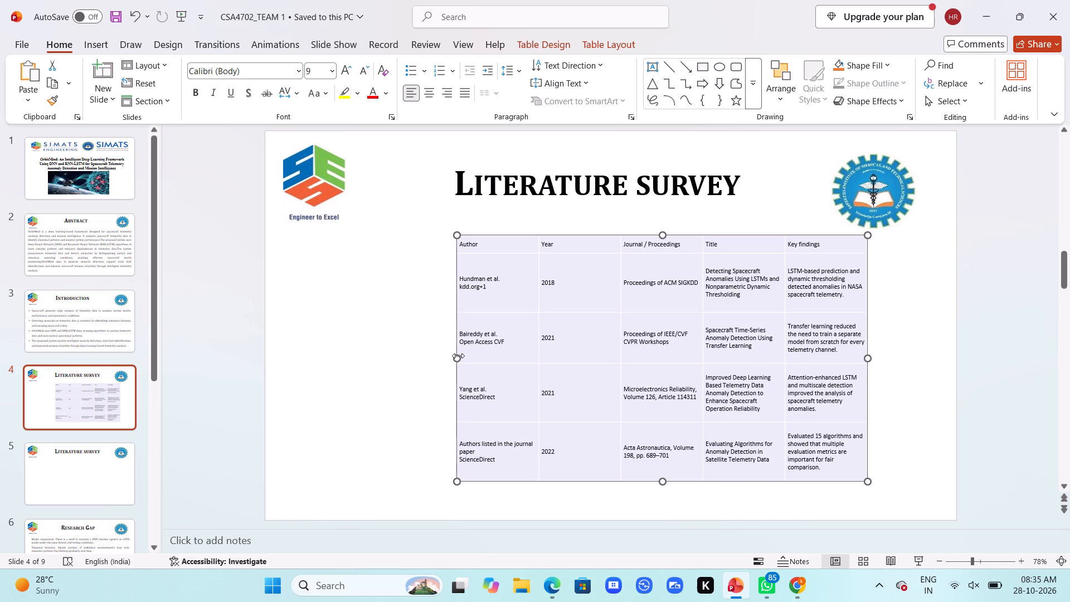
{"action": "left_click_drag", "start_coordinate": [456, 358], "coordinate": [372, 352]}
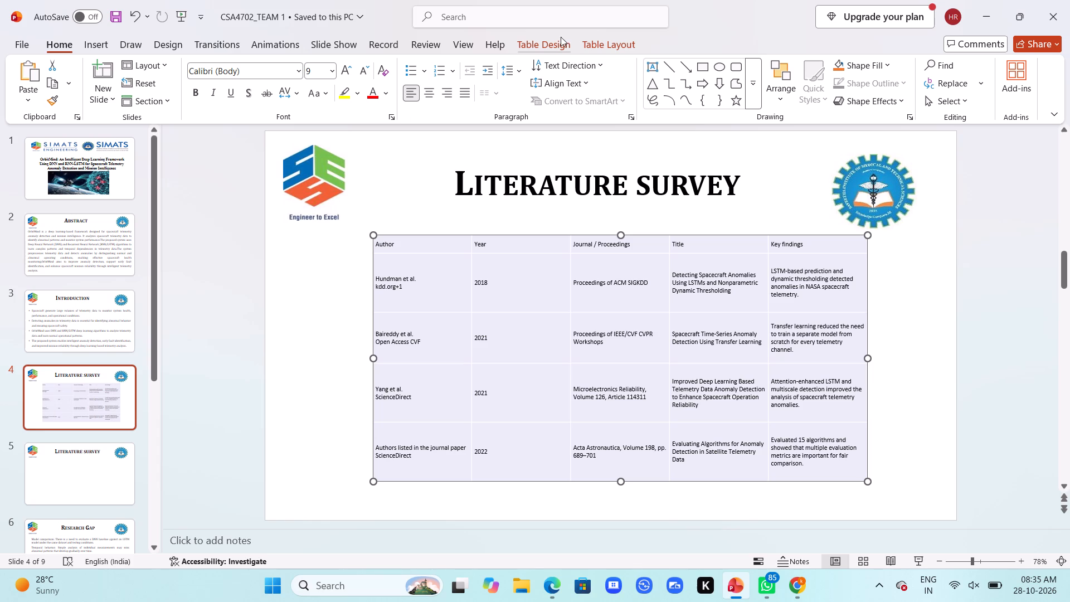
Apply All Borders to the literature table.
{"action": "left_click", "coordinate": [602, 38]}
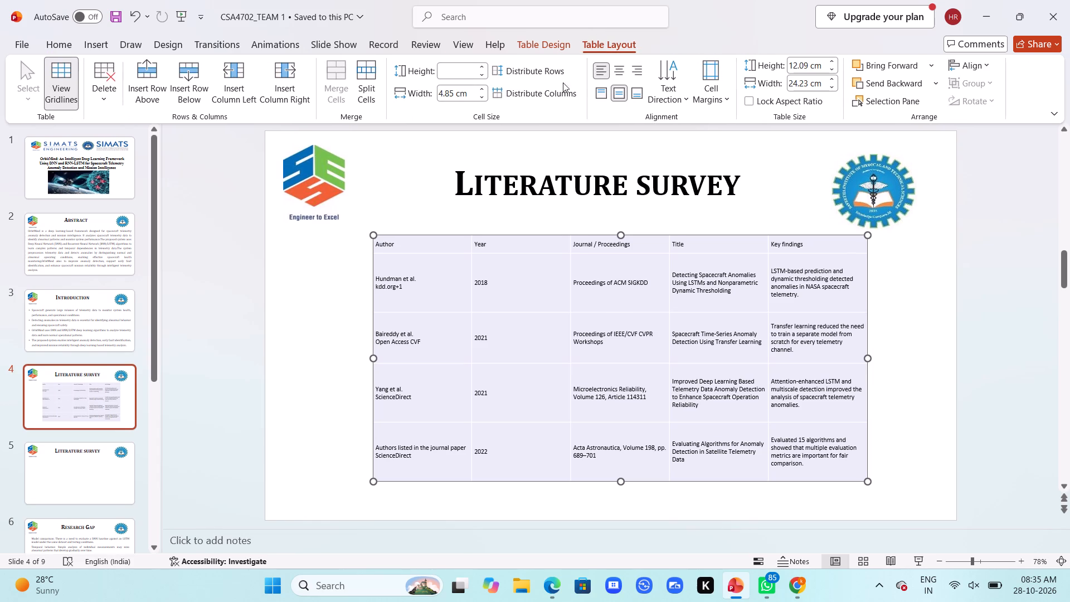
{"action": "left_click", "coordinate": [554, 47]}
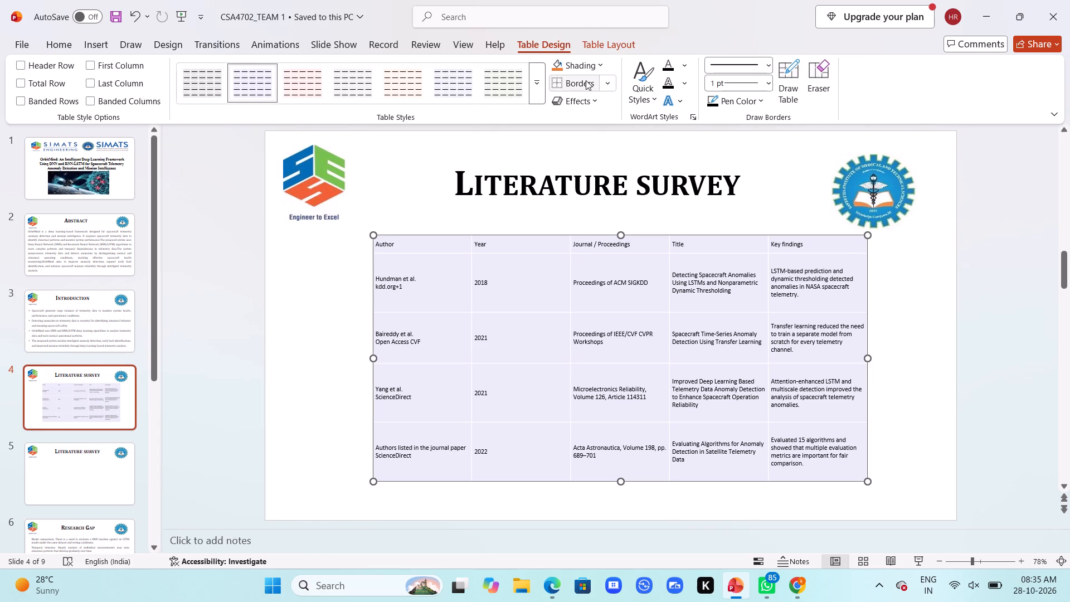
{"action": "left_click", "coordinate": [607, 80]}
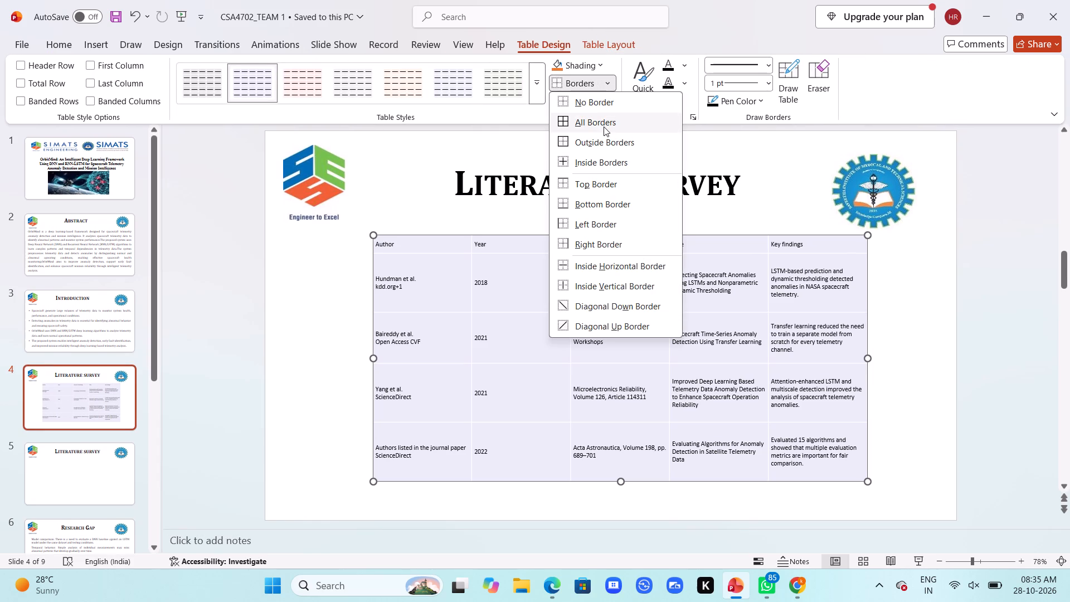
{"action": "left_click", "coordinate": [591, 122]}
{"action": "left_click", "coordinate": [335, 329]}
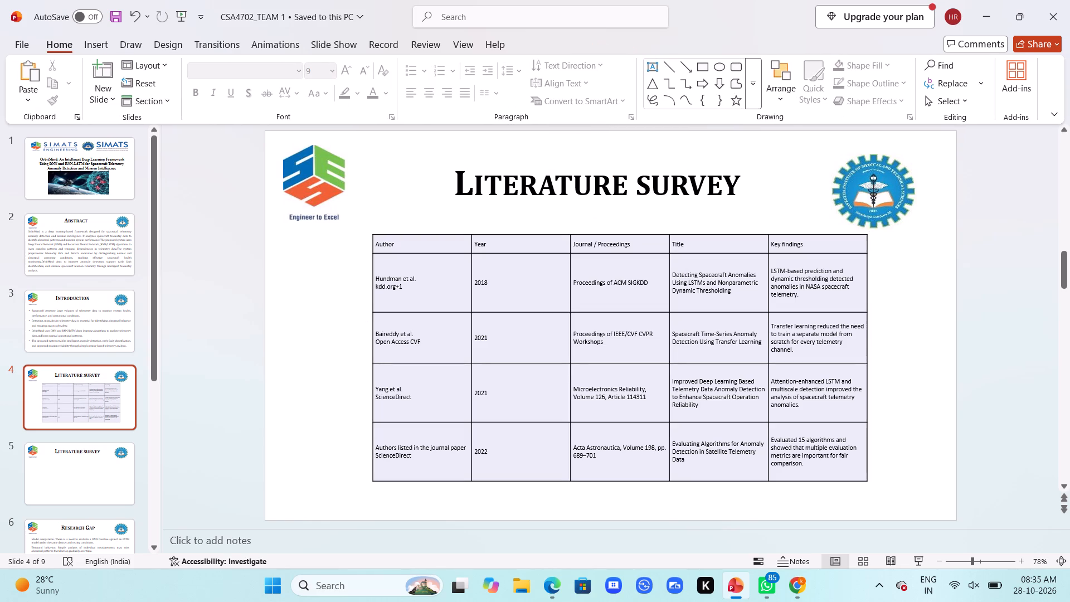
Set the font of all text in the literature table to Cambria.
{"action": "left_click_drag", "start_coordinate": [386, 246], "coordinate": [453, 256]}
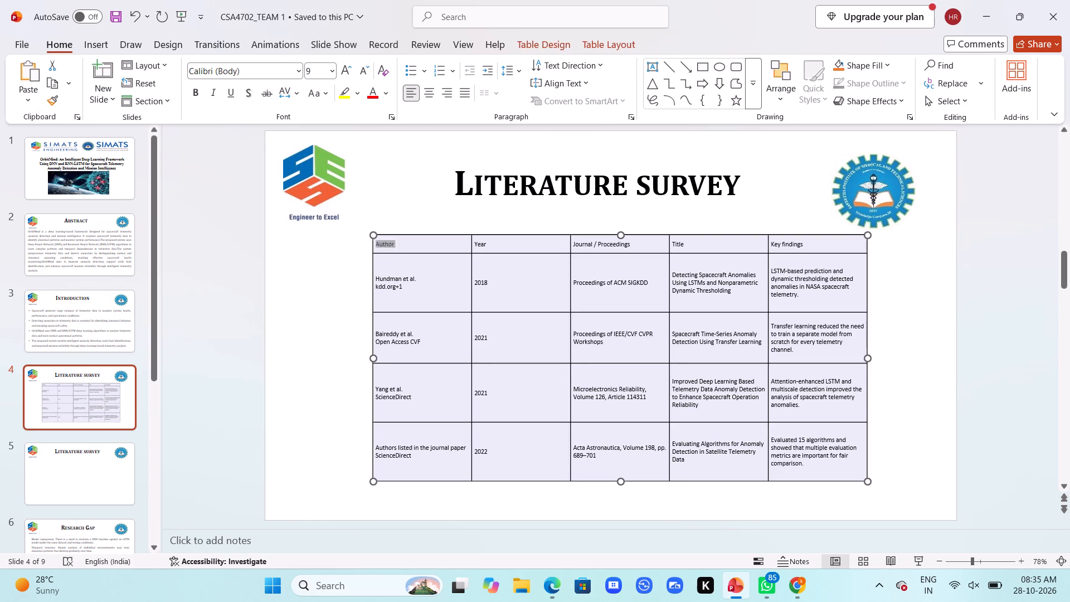
{"action": "left_click_drag", "start_coordinate": [453, 256], "coordinate": [821, 443]}
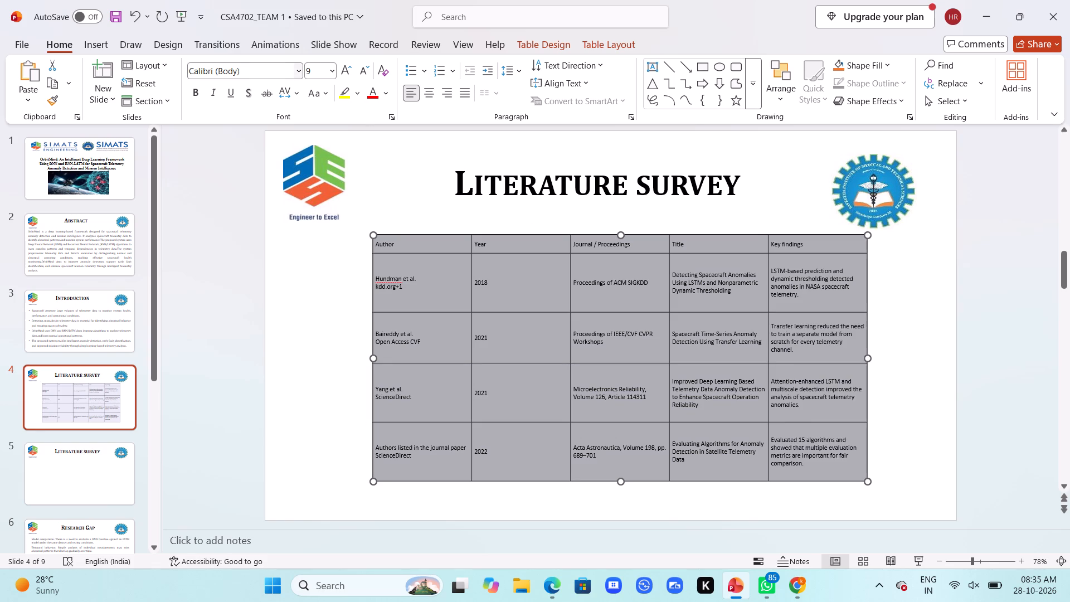
{"action": "left_click", "coordinate": [272, 71]}
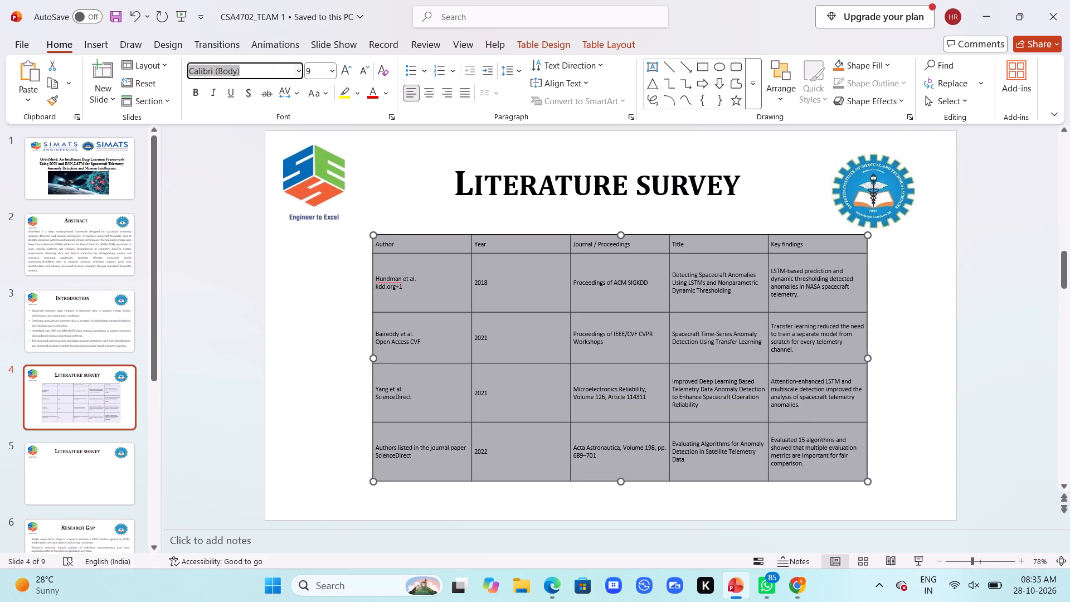
{"action": "key", "text": "BackSpace"}
{"action": "type", "text": "cam"}
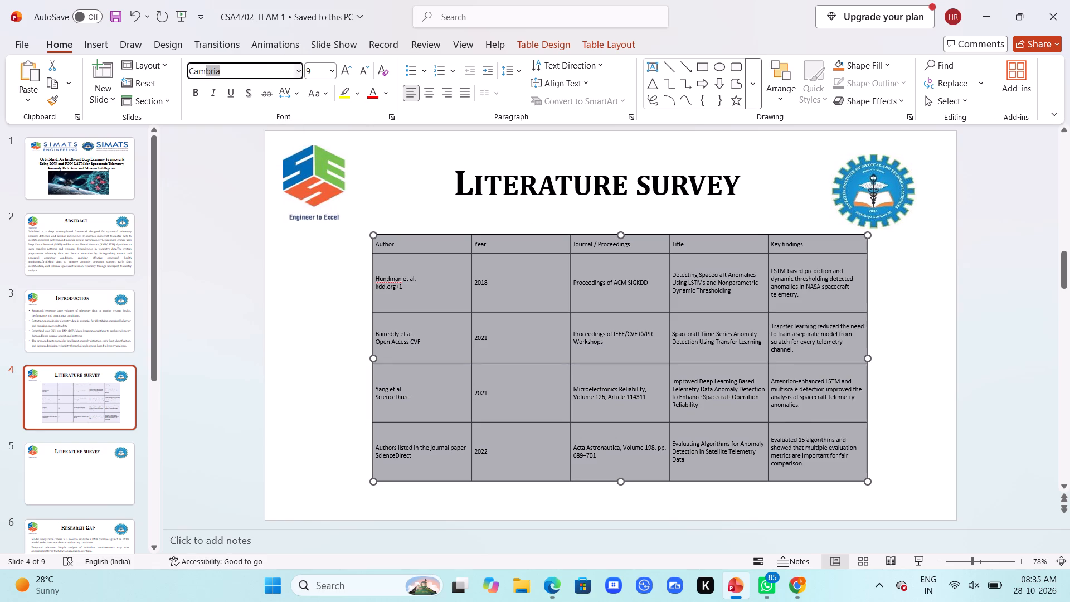
{"action": "key", "text": "Return"}
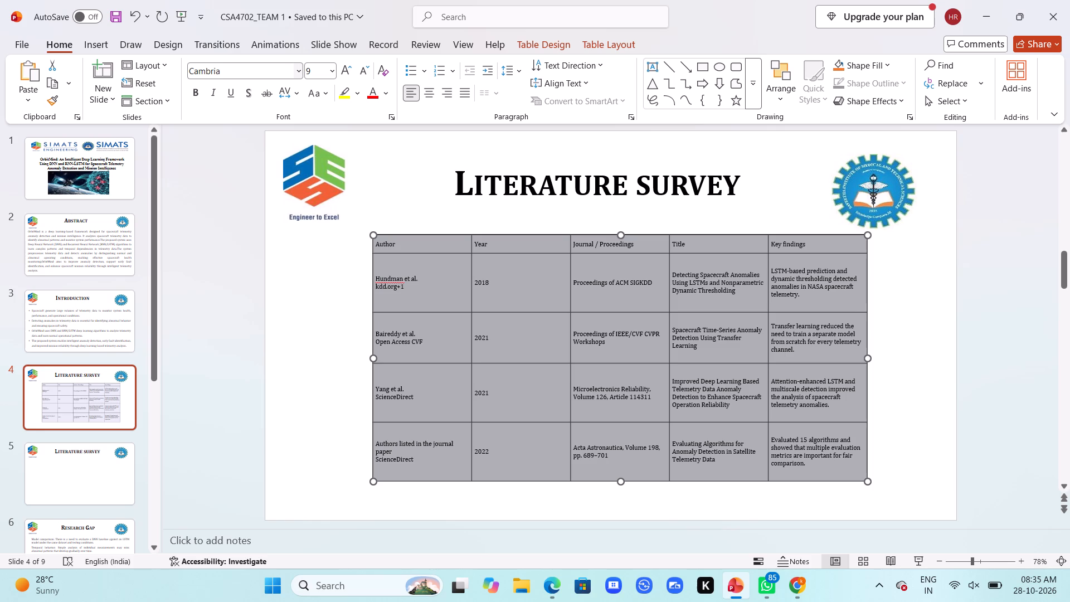
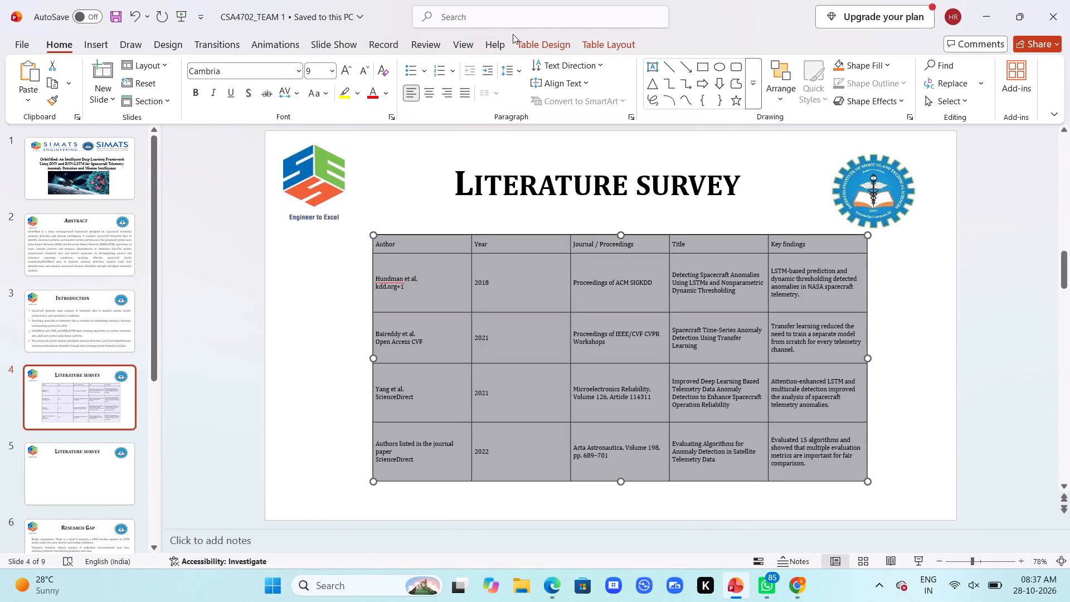
Apply the solid blue table style with thin gridlines, from the Best Match for Document group, to the literature table.
{"action": "left_click", "coordinate": [591, 42]}
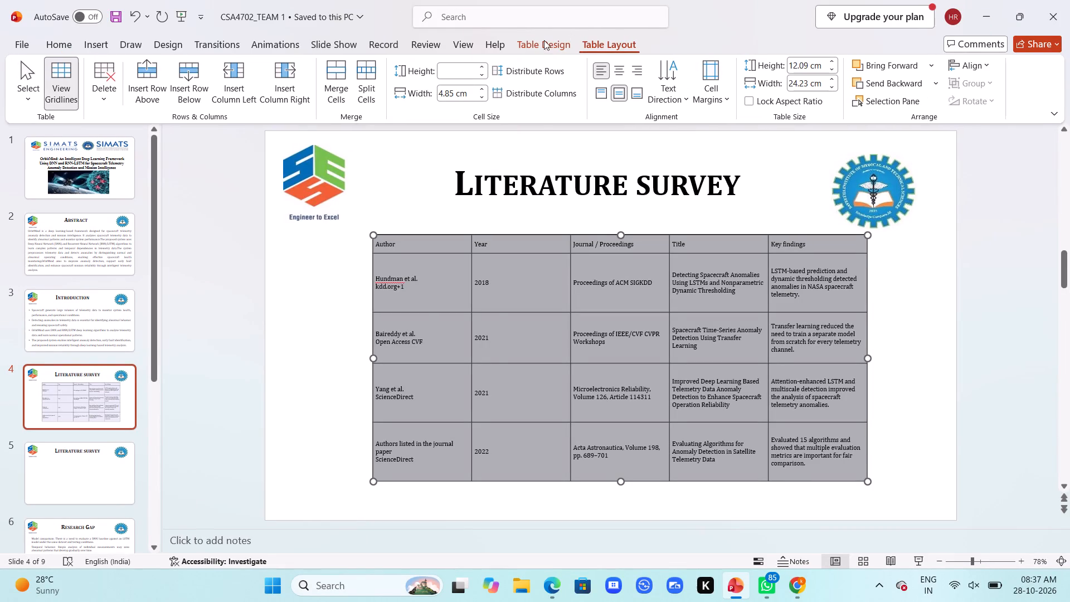
{"action": "left_click", "coordinate": [512, 40]}
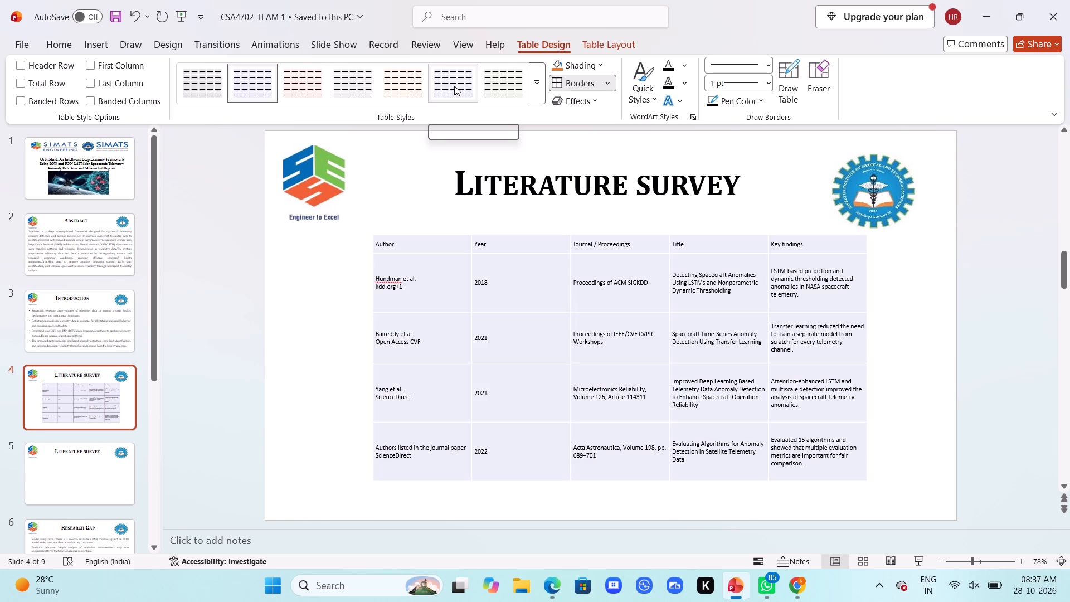
{"action": "left_click", "coordinate": [542, 84]}
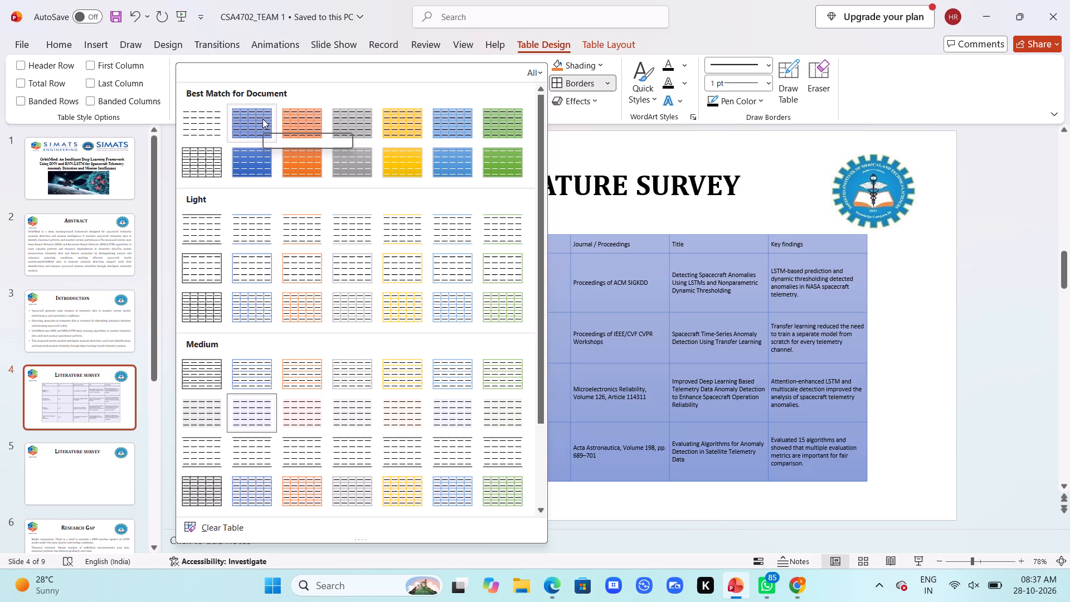
{"action": "left_click", "coordinate": [262, 119]}
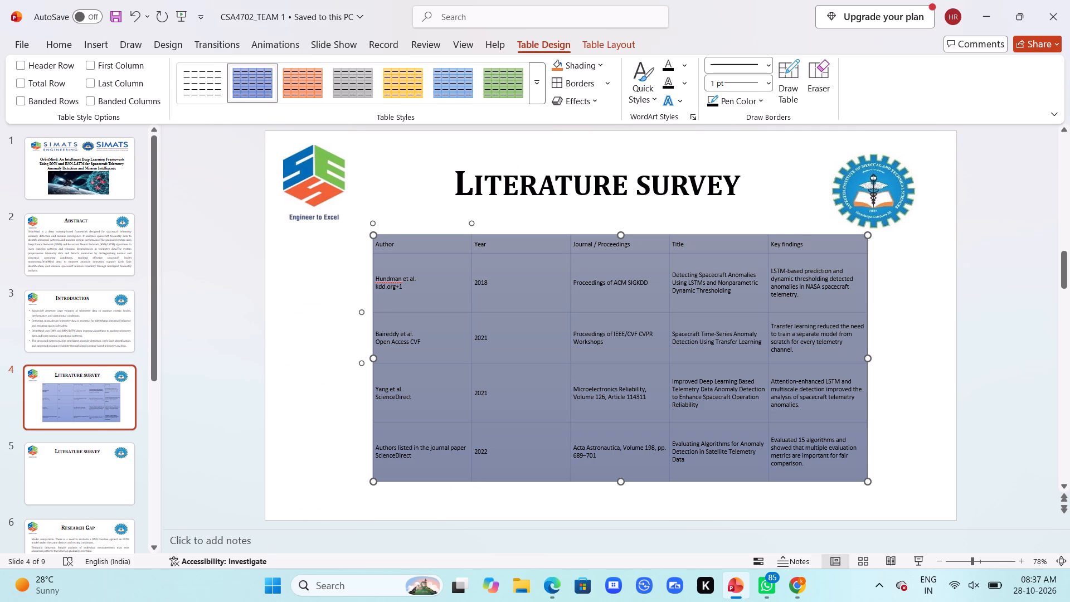
Widen the literature table on both sides and move it slightly down so it sits roughly centred below the slide heading.
{"action": "left_click_drag", "start_coordinate": [376, 358], "coordinate": [351, 357]}
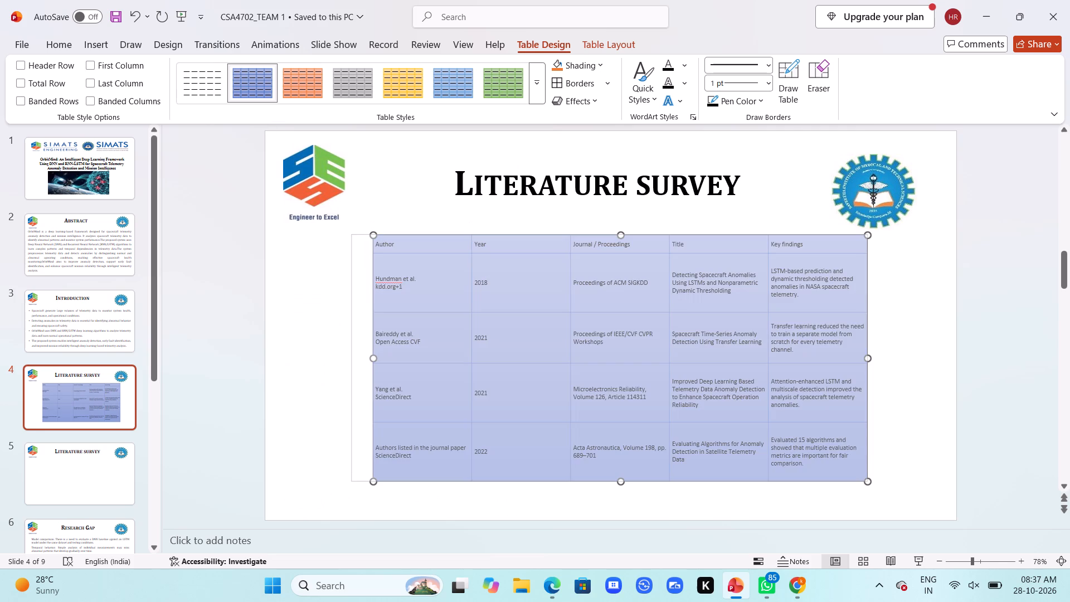
{"action": "left_click_drag", "start_coordinate": [351, 357], "coordinate": [344, 356]}
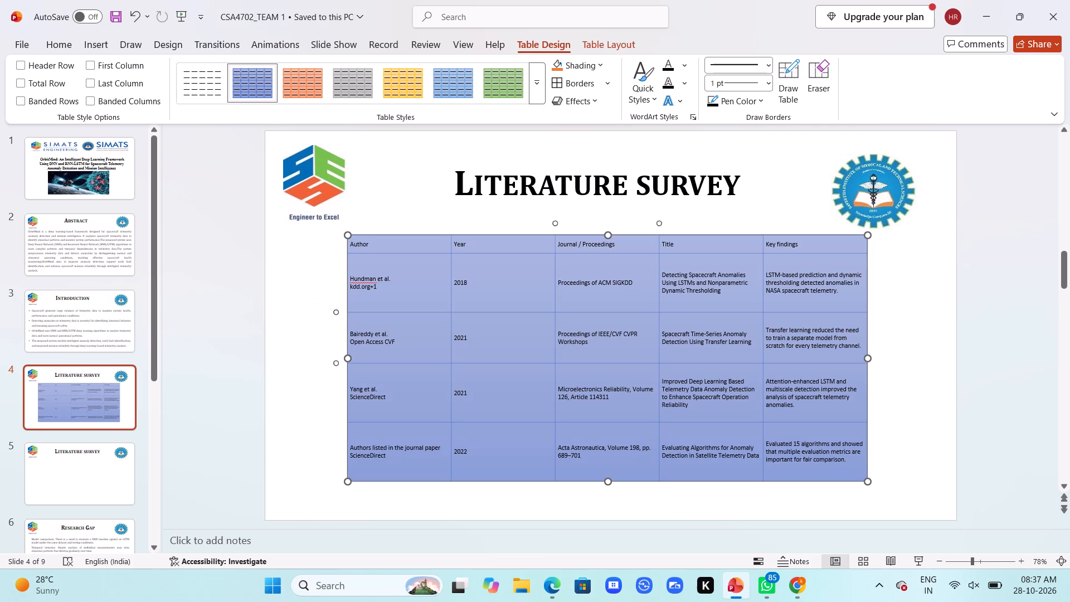
{"action": "left_click_drag", "start_coordinate": [528, 234], "coordinate": [532, 248]}
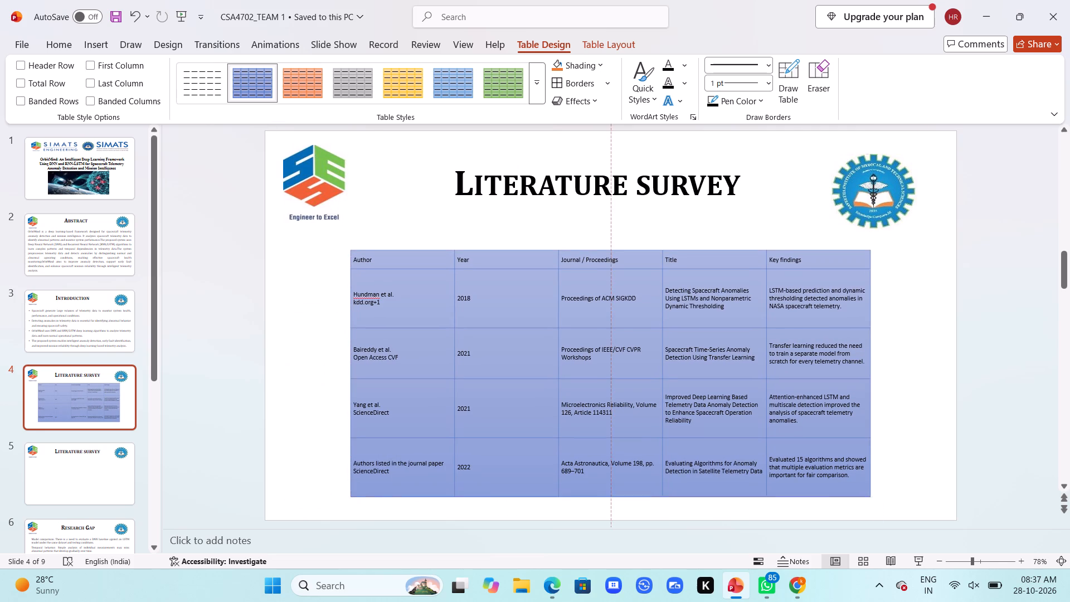
{"action": "left_click_drag", "start_coordinate": [532, 248], "coordinate": [518, 250]}
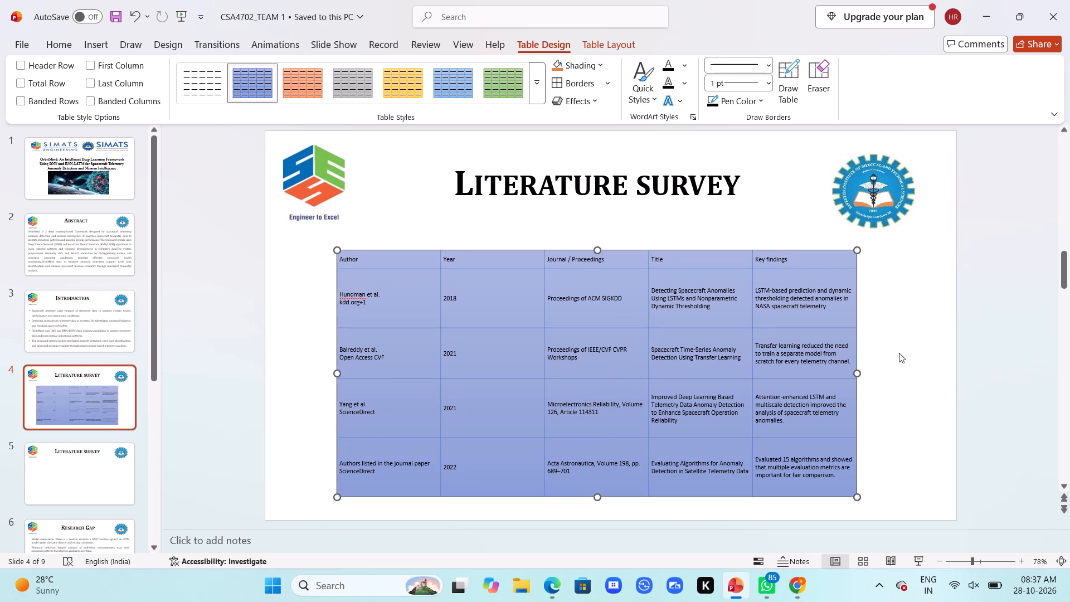
{"action": "left_click_drag", "start_coordinate": [857, 373], "coordinate": [901, 366]}
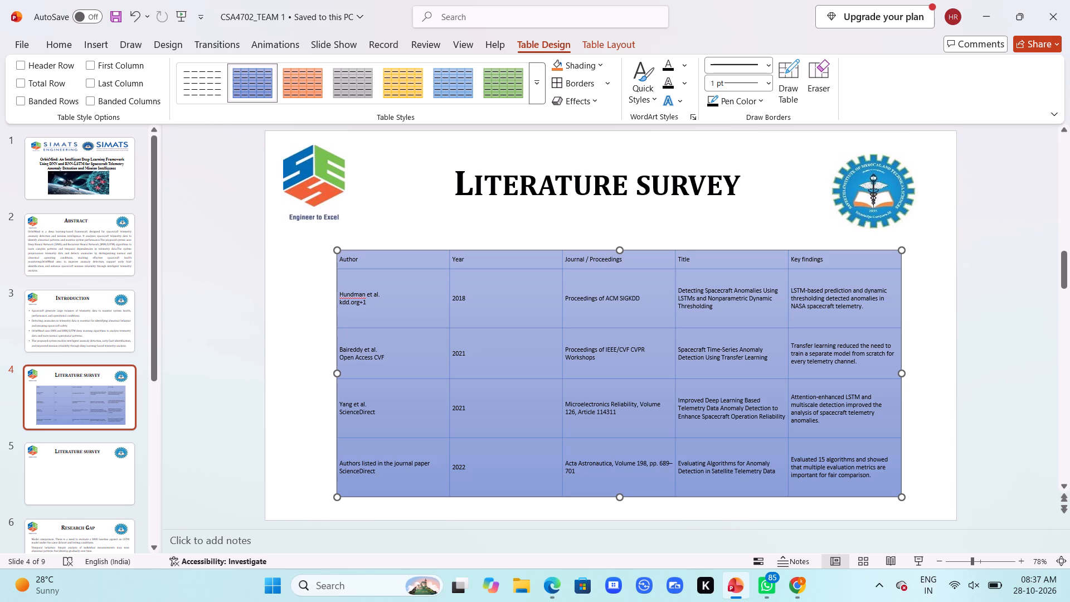
Open the Abstract slide.
{"action": "left_click", "coordinate": [52, 243]}
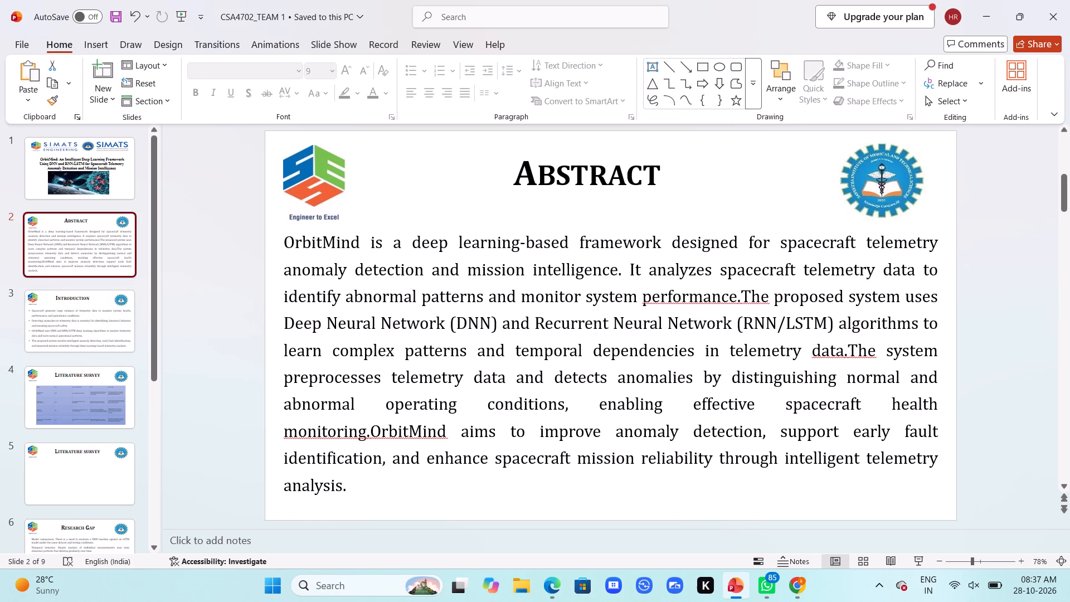